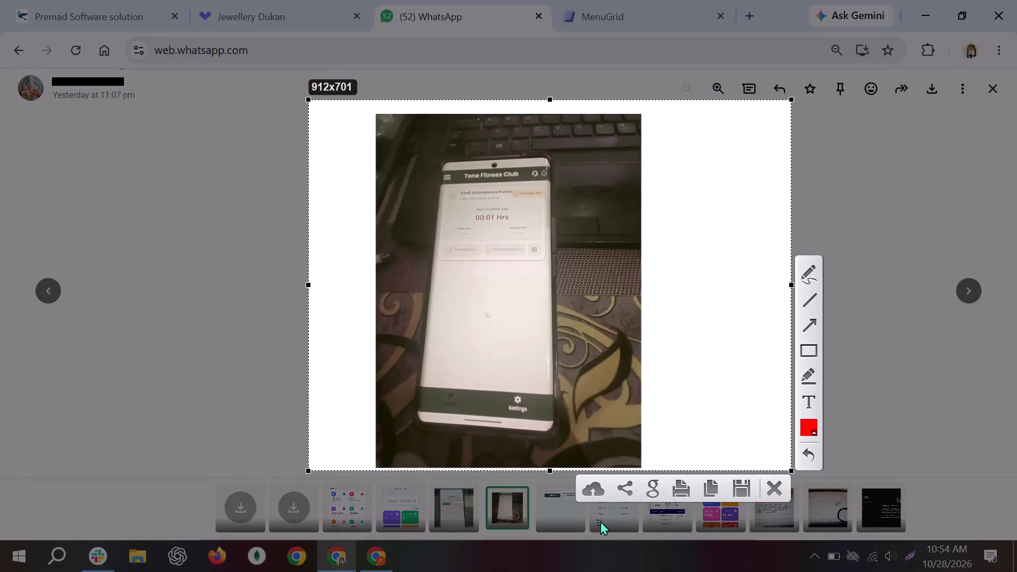
Upload the captured screenshot of the Tone Fitness Club phone photo to get a shareable link.
left_click(594, 493)
Switch to the other Chrome window and bring up the Kiyyex Version 2 spreadsheet.
key("alt+Tab")
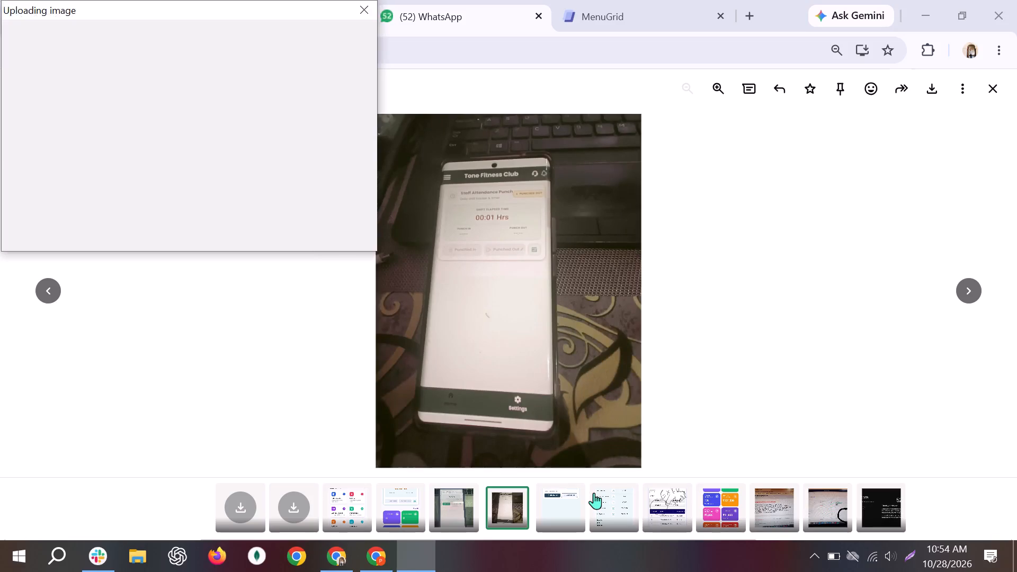
key("alt+Tab")
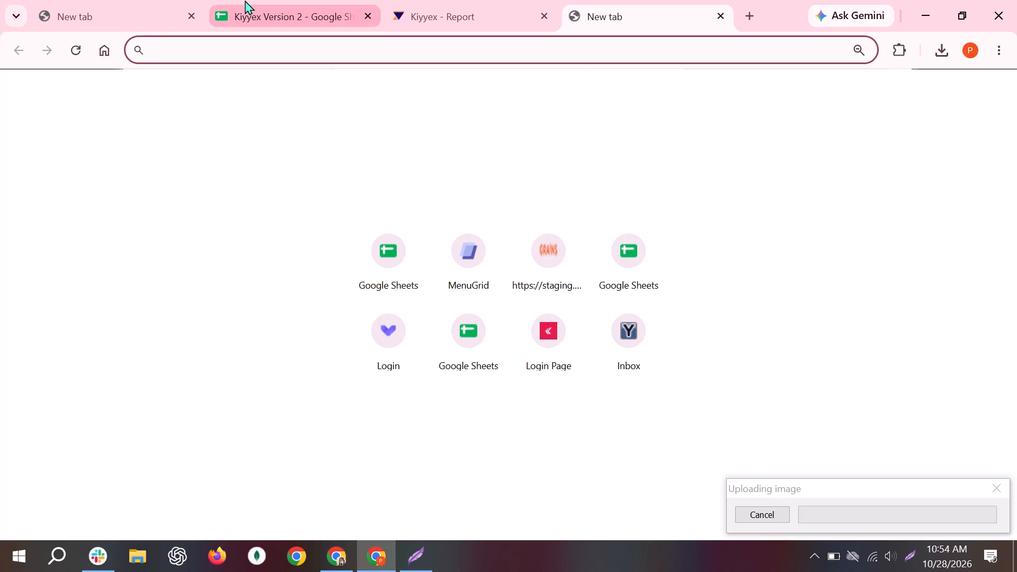
left_click(245, 0)
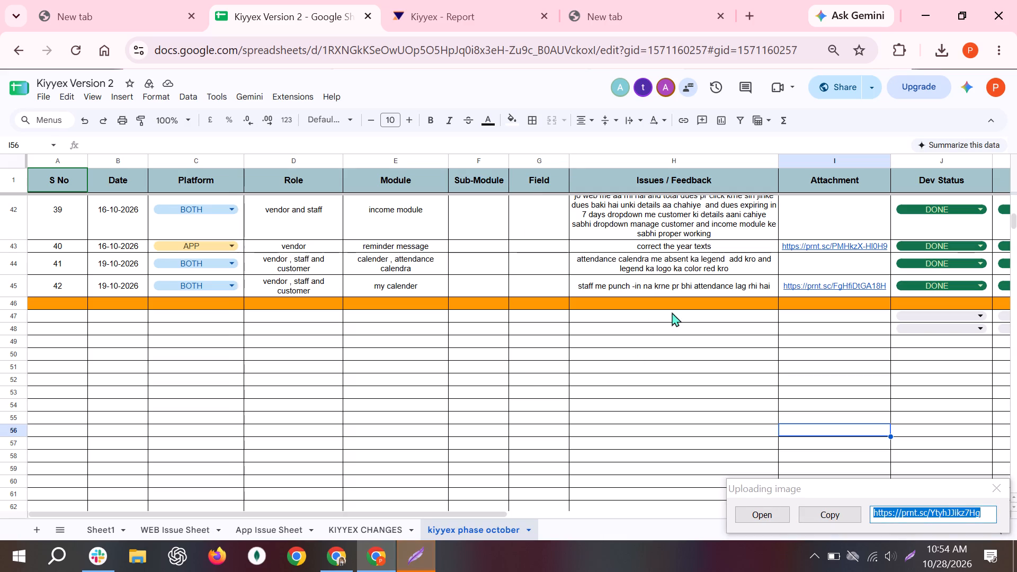
left_click(859, 314)
left_click(831, 513)
key("ctrl+v")
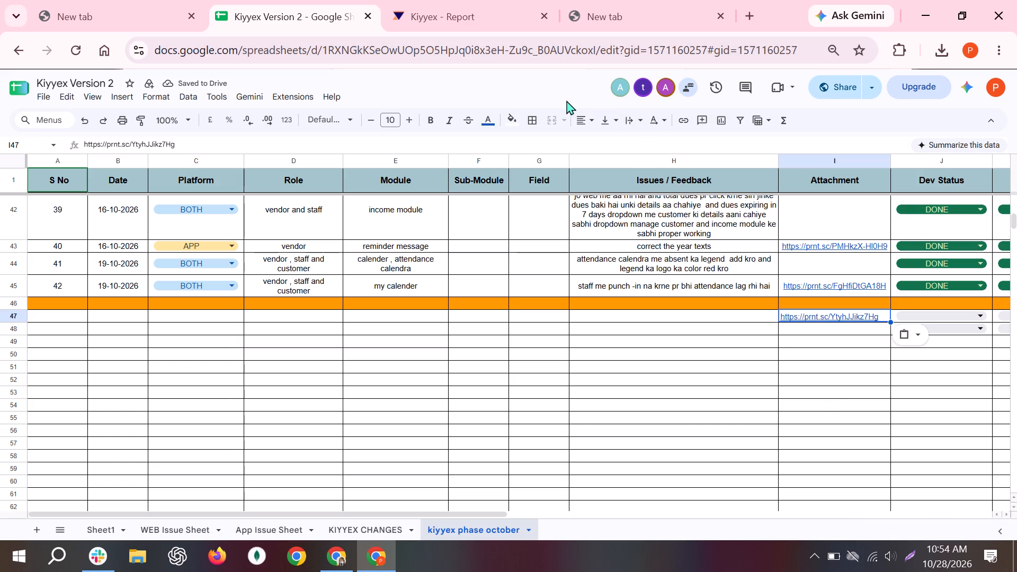
Format the Attachment cell in row 47 with horizontal centring, middle vertical alignment and text wrapping.
left_click(588, 123)
left_click(604, 148)
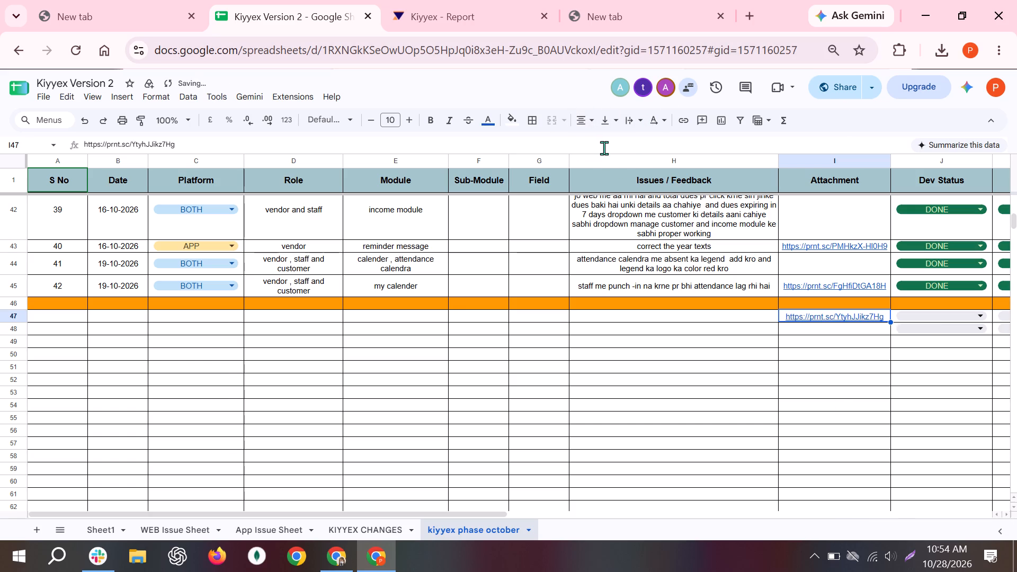
left_click_drag(606, 120, 621, 139)
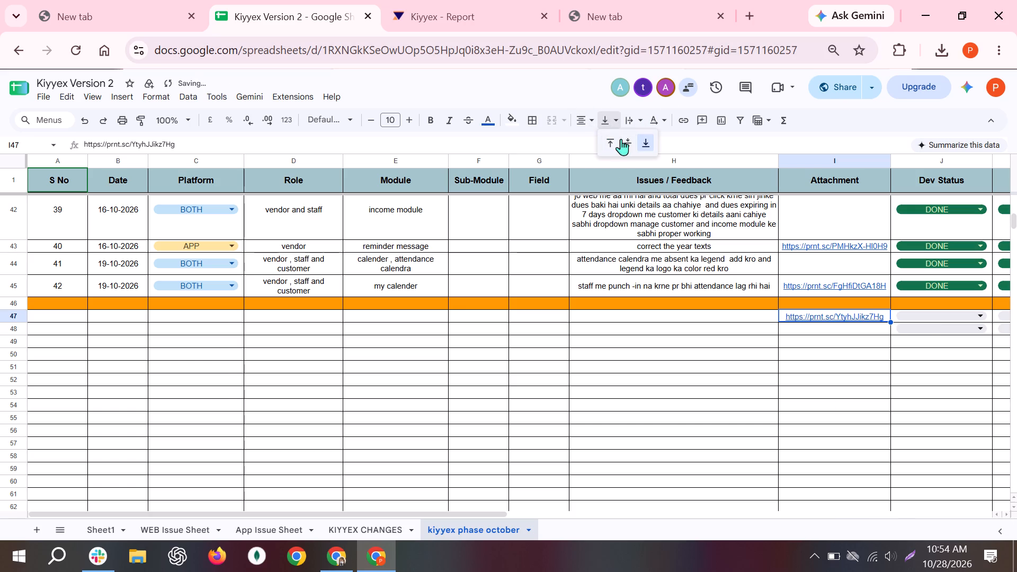
left_click(621, 139)
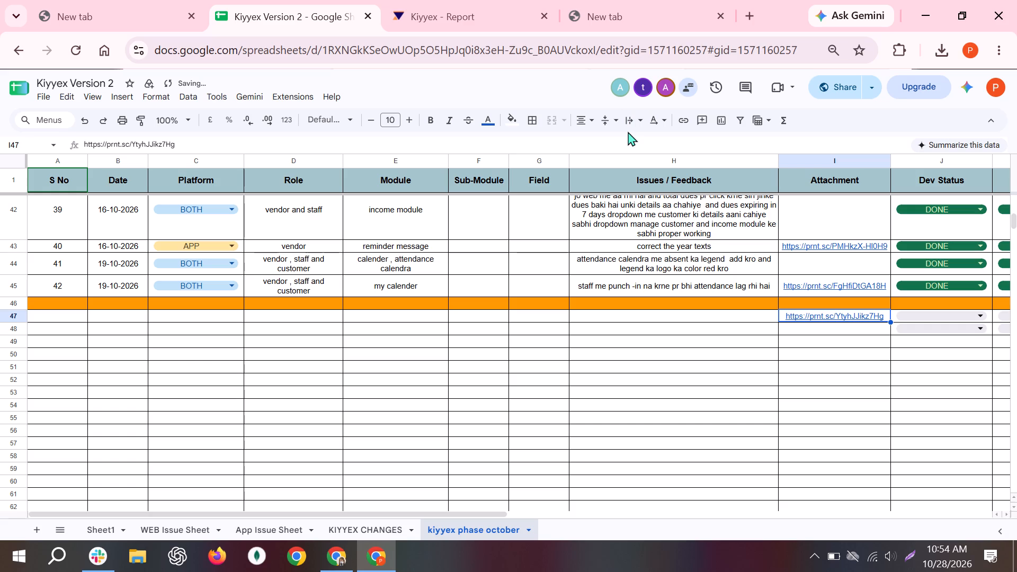
left_click(626, 121)
left_click(650, 139)
Apply horizontal centring, middle vertical alignment and text wrapping to the range A46:L68.
left_click(63, 317)
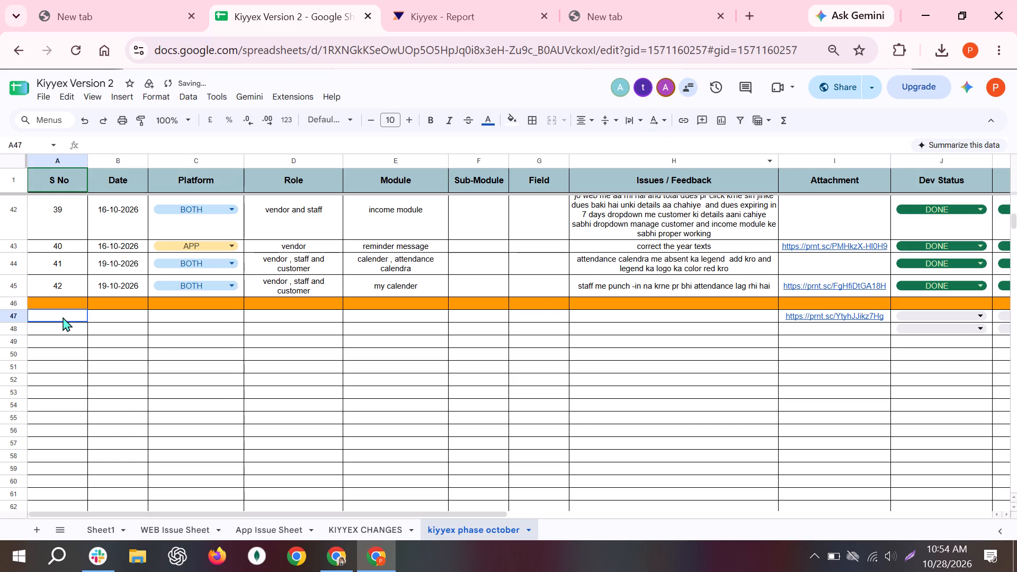
key("Up")
key("shift+Right")
key("shift+Right")
key("shift+Right")
key("shift+Right")
key("shift+Right")
key("shift+Right")
key("shift+Right")
key("shift+Right")
key("shift+Right")
key("shift+Right")
key("shift+Right")
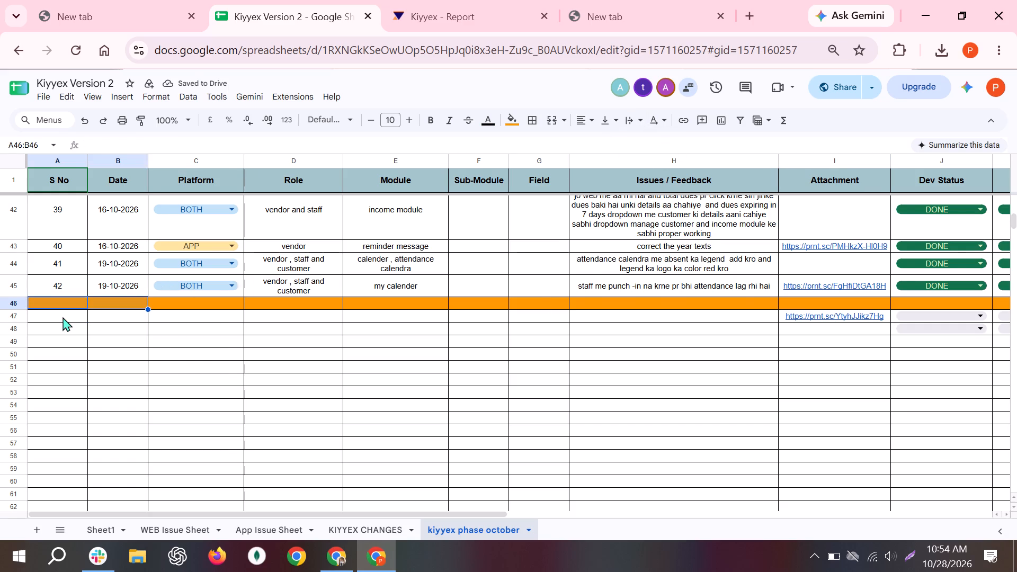
key("shift+Right")
key("shift+Left")
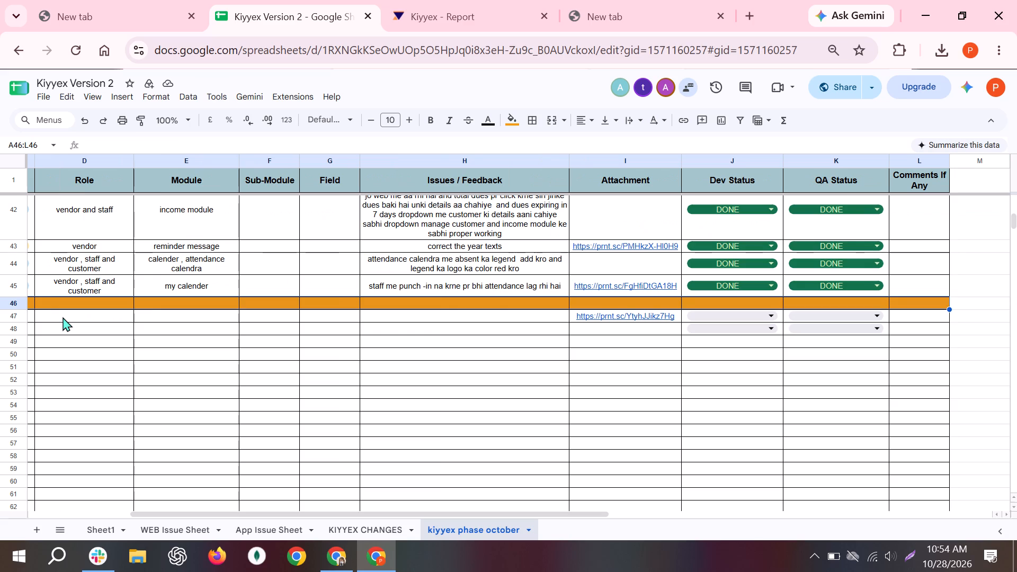
key("shift+Down")
key("shift+Down")
key("shift+Down")
key("shift+Down")
key("shift+Down")
key("shift+Down")
key("shift+Down")
key("shift+Down")
key("shift+Down")
key("shift+Down")
key("shift+Down")
key("shift+Down")
key("shift+Down")
key("shift+Down")
key("shift+Down")
key("shift+Down")
key("shift+Down")
key("shift+Down")
key("shift+Down")
key("shift+Down")
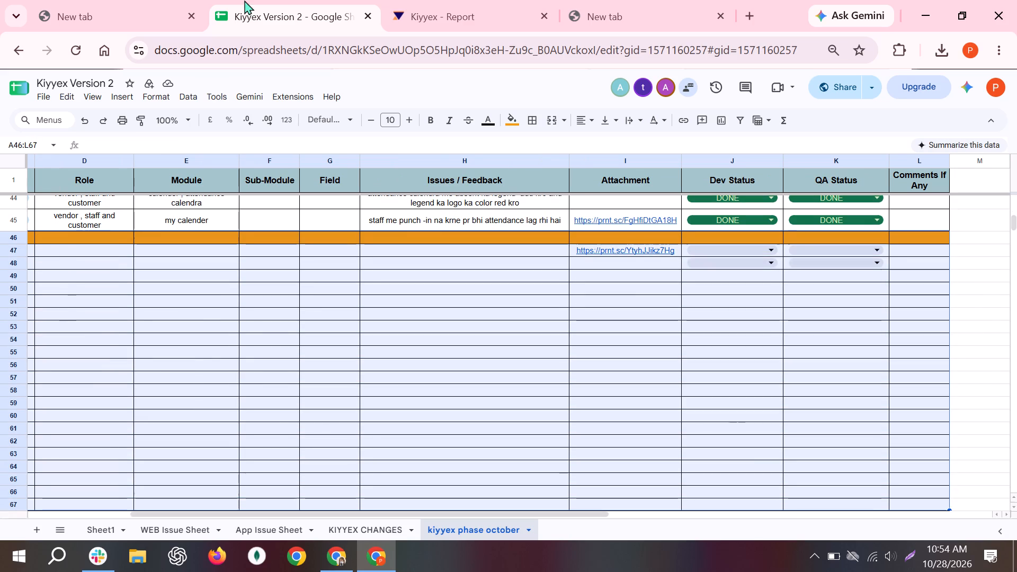
left_click(586, 126)
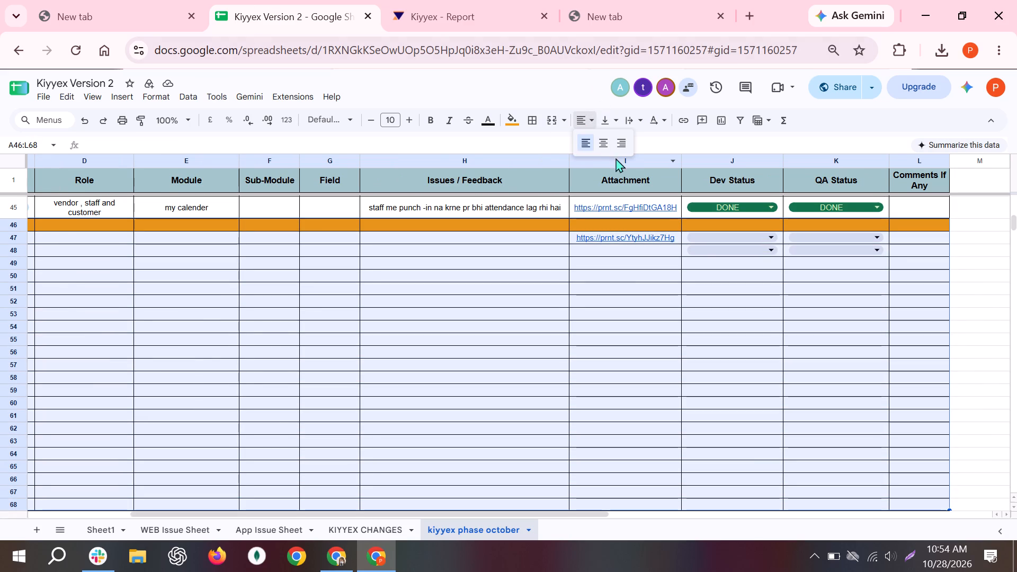
left_click(606, 146)
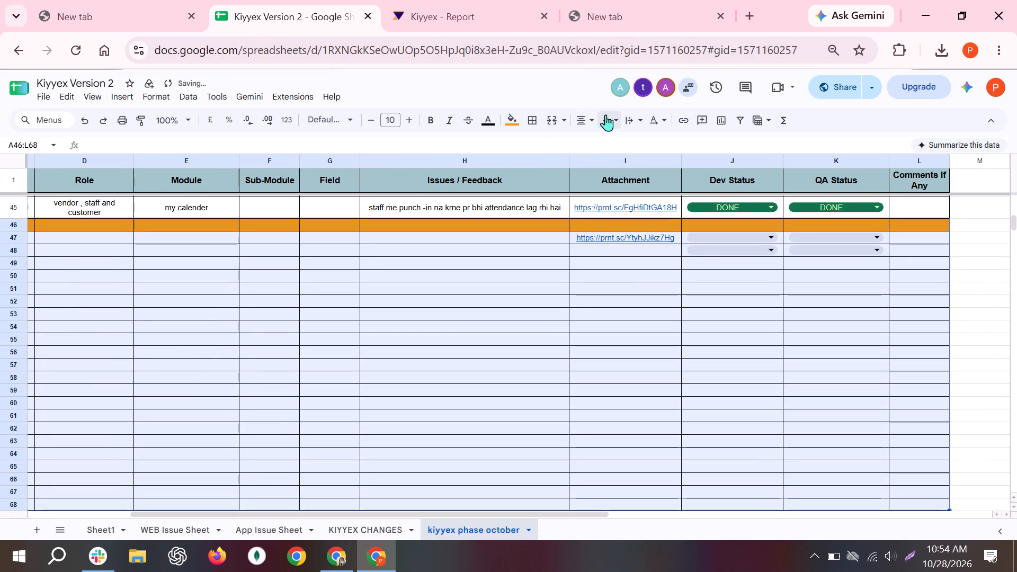
left_click(606, 118)
left_click(626, 144)
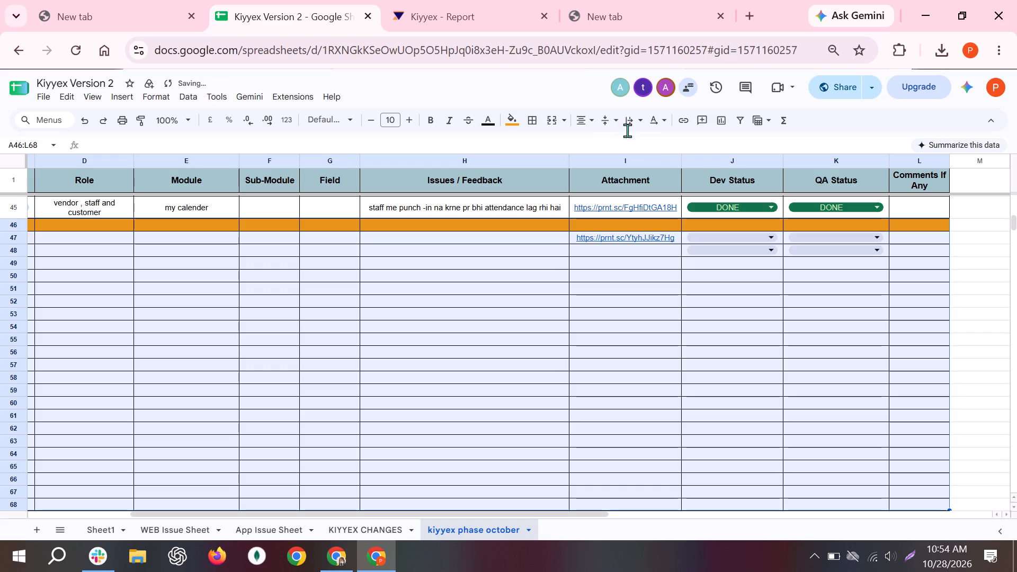
left_click(627, 121)
left_click(654, 140)
left_click(661, 326)
Enter 43 as the S No of row 47.
scroll(661, 326, "right", 6)
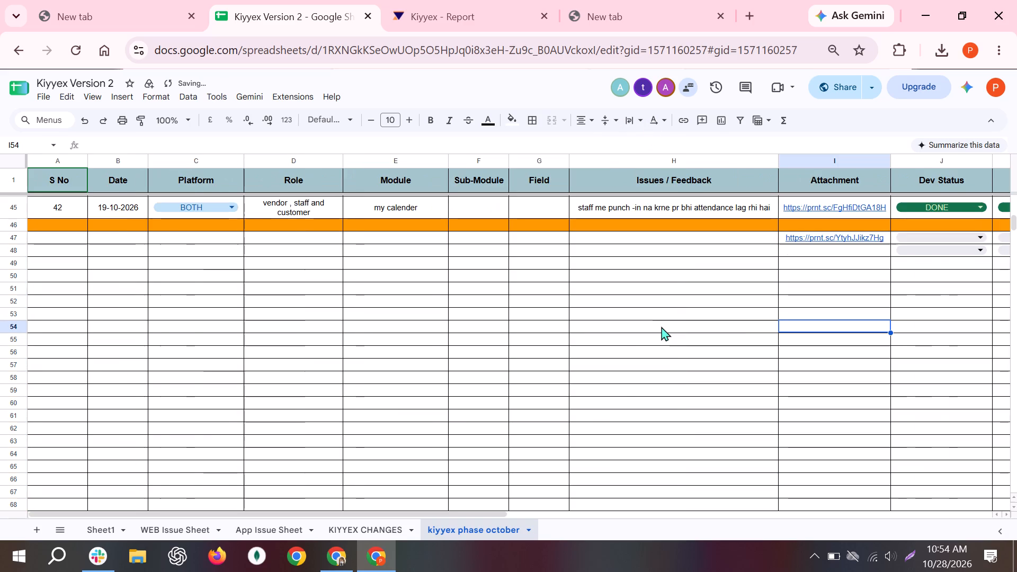
left_click(59, 243)
key("2")
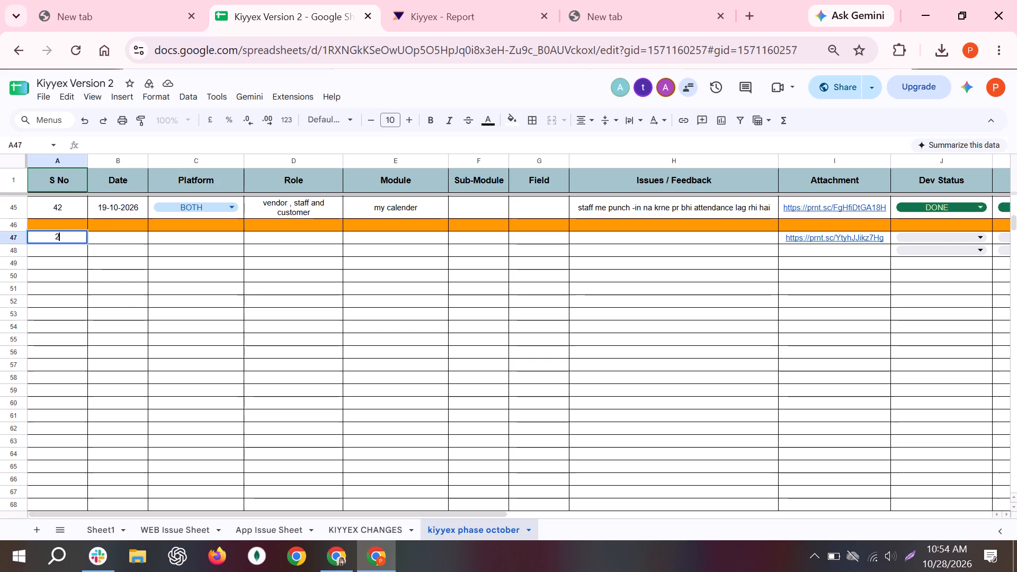
key("BackSpace")
type("43")
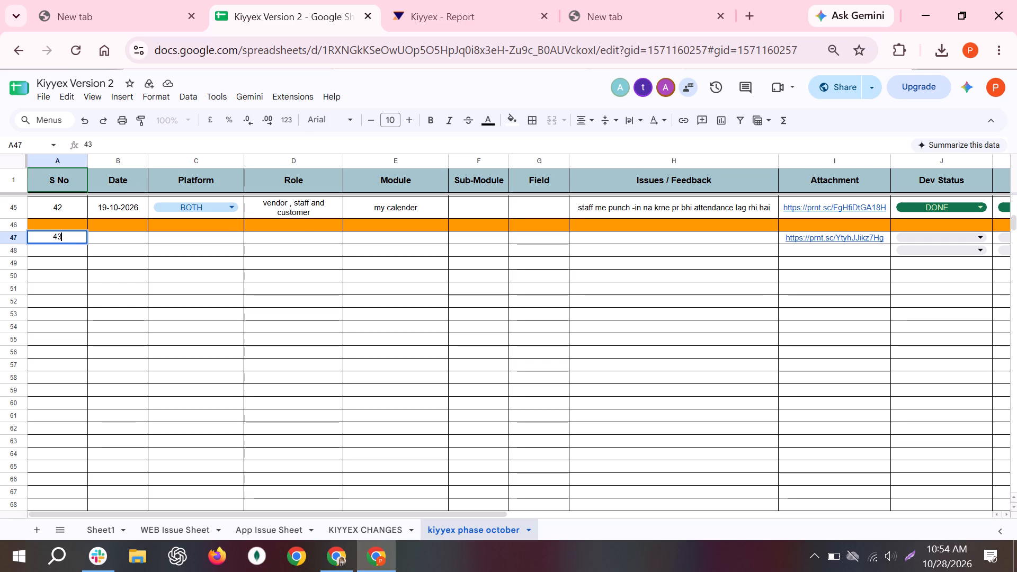
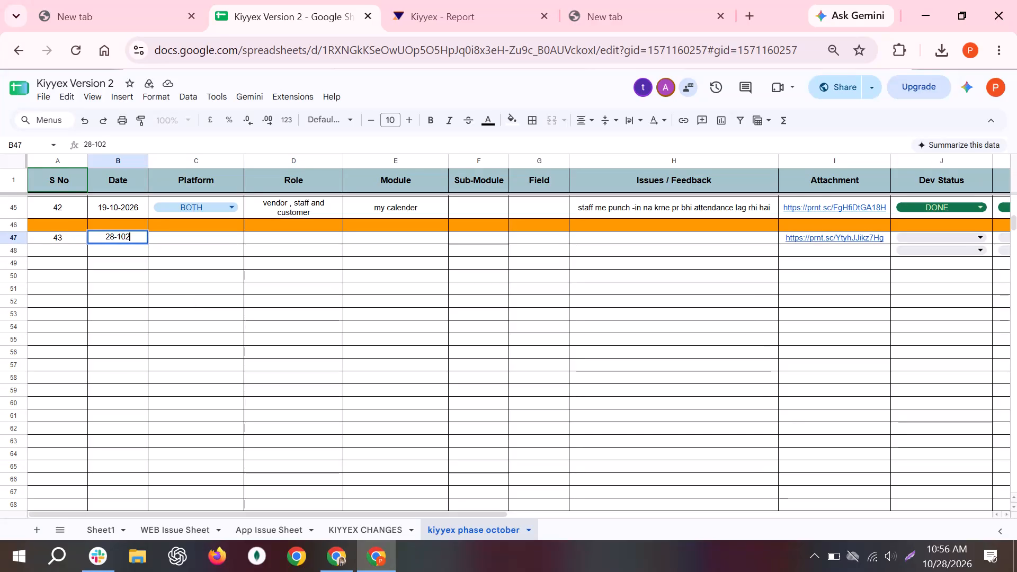
Complete the Date cell of row 47 so that it reads 28-10-2026.
key("BackSpace")
type("-20")
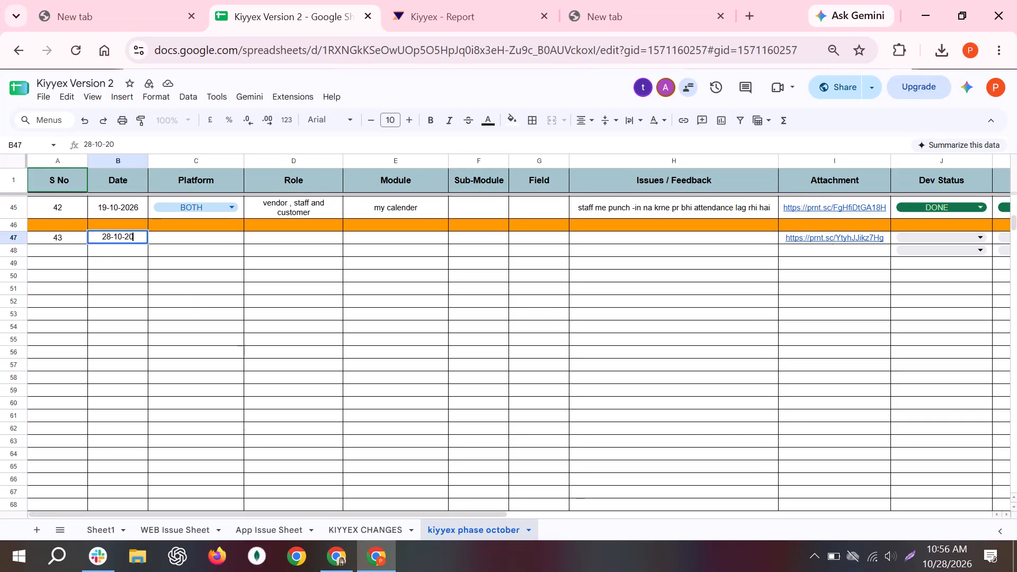
type("26")
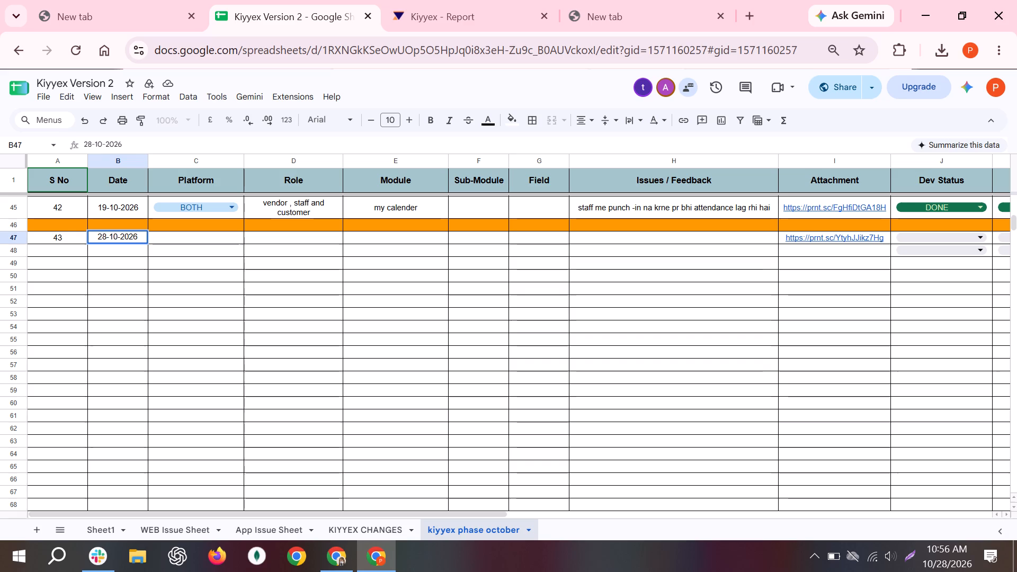
key("Right")
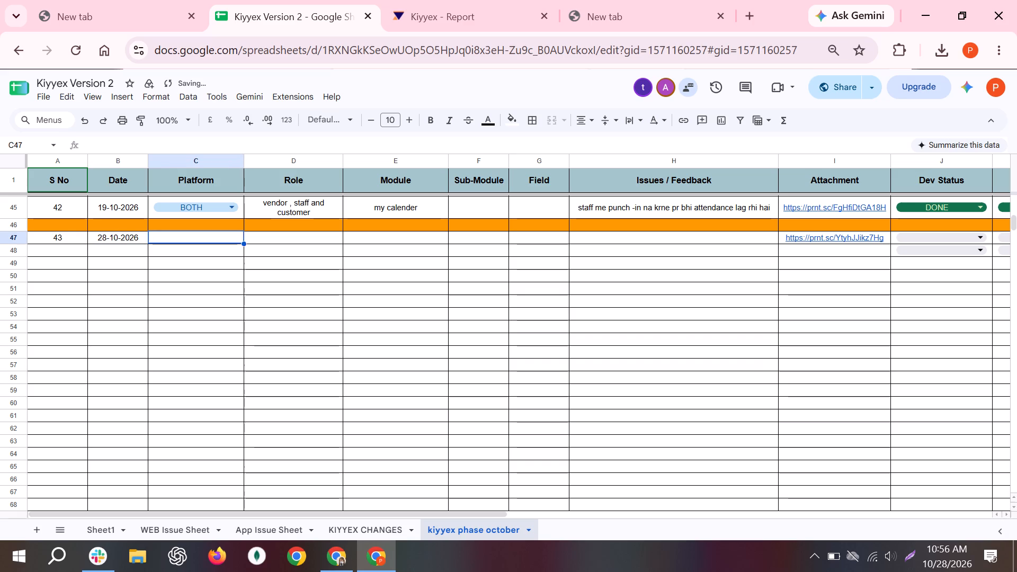
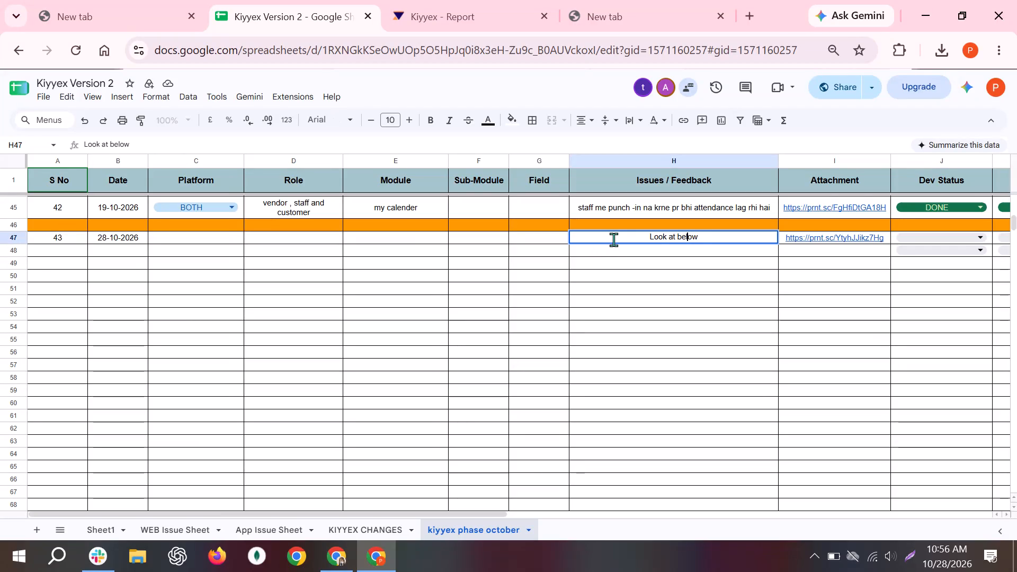
Insert "bottom buttom" before "Look at below" in the Issues / Feedback cell of row 47.
key("Left")
key("Left")
key("Left")
key("Left")
key("Left")
key("Left")
key("Left")
key("Left")
key("Left")
key("Left")
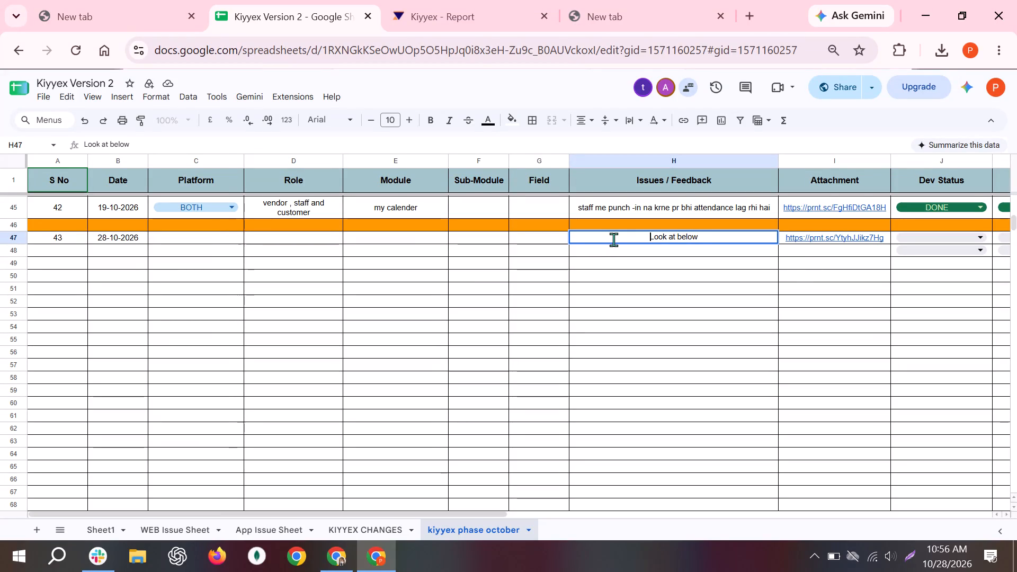
type("bottom")
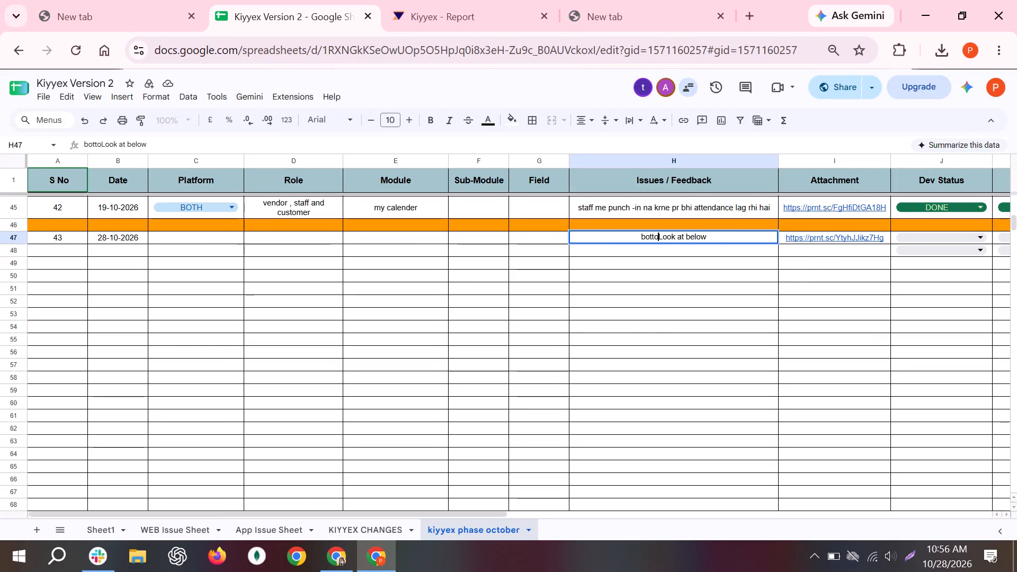
key("space")
type("bu")
key("BackSpace")
key("BackSpace")
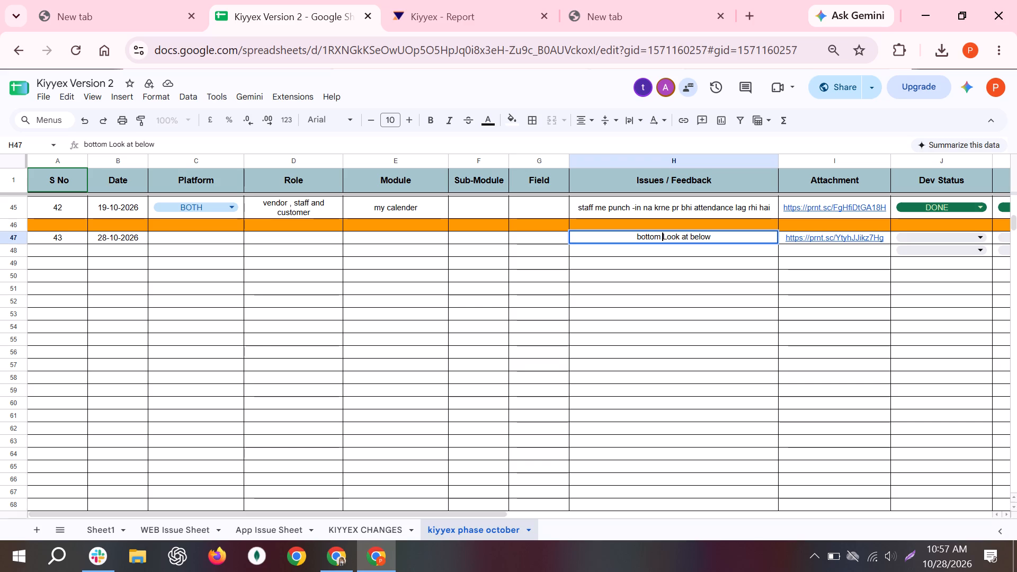
type("buttom")
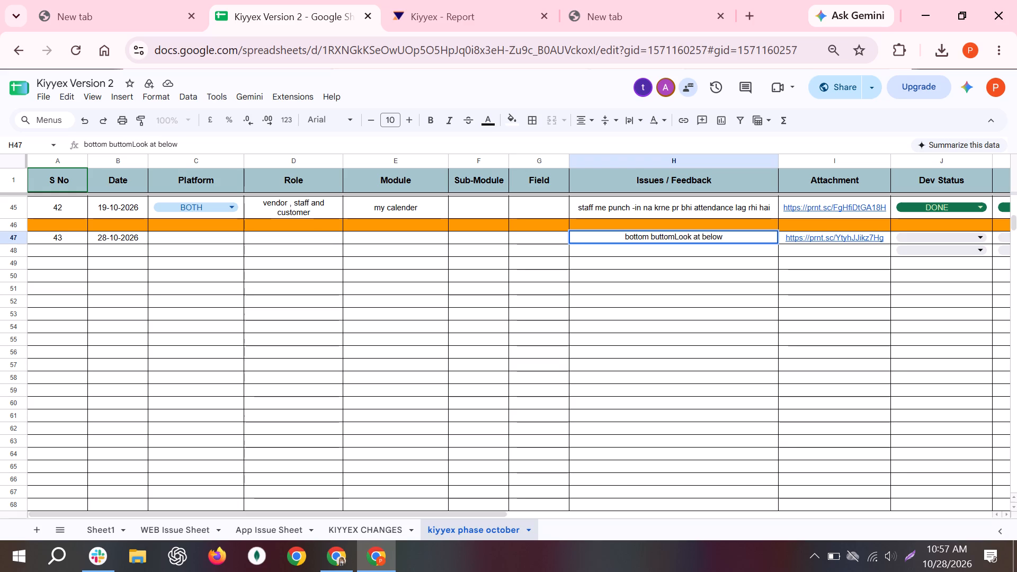
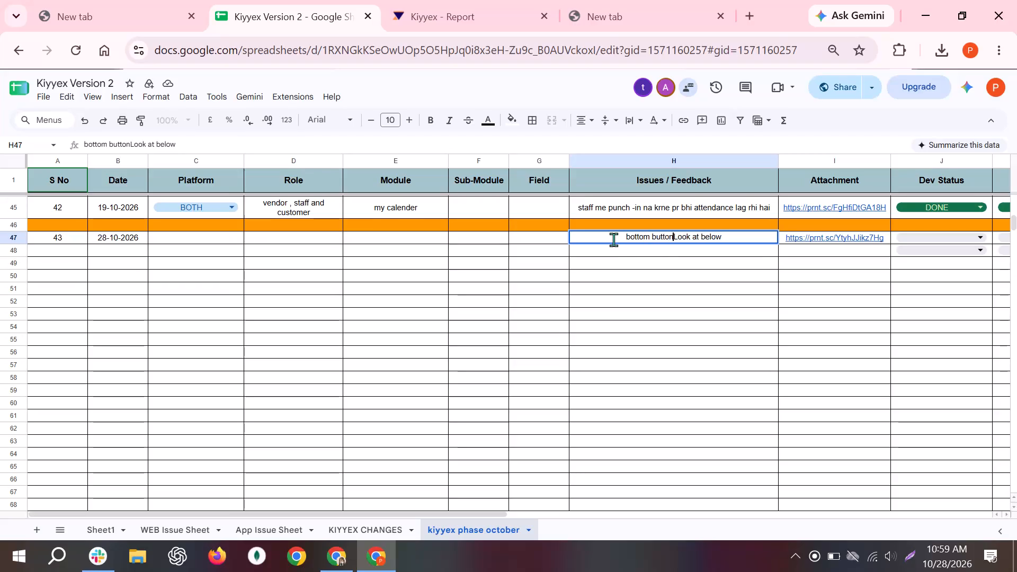
Add a space after "bottom button" in the row 47 Issues / Feedback text so it reads "bottom button Look at below".
key("space")
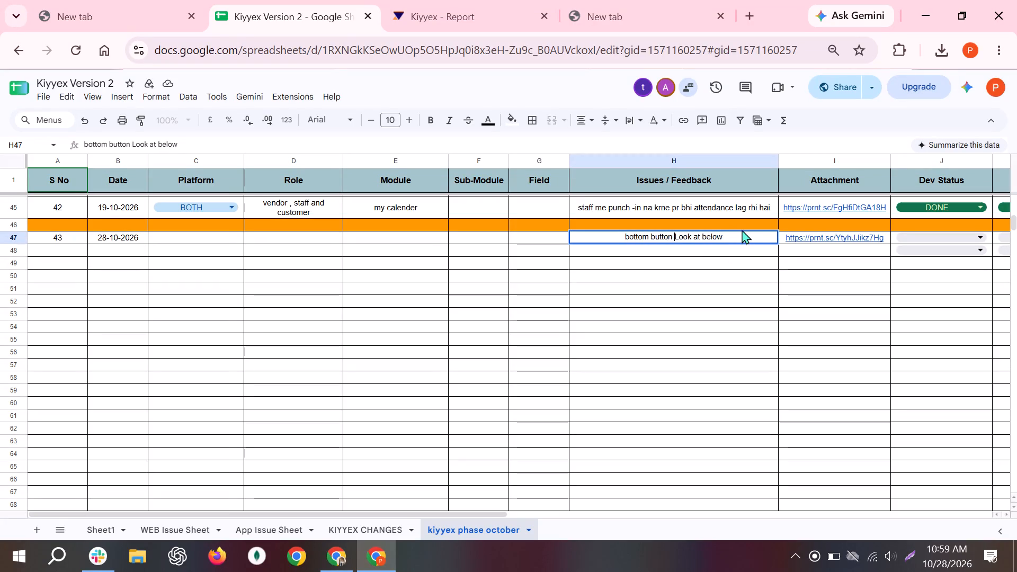
left_click(742, 265)
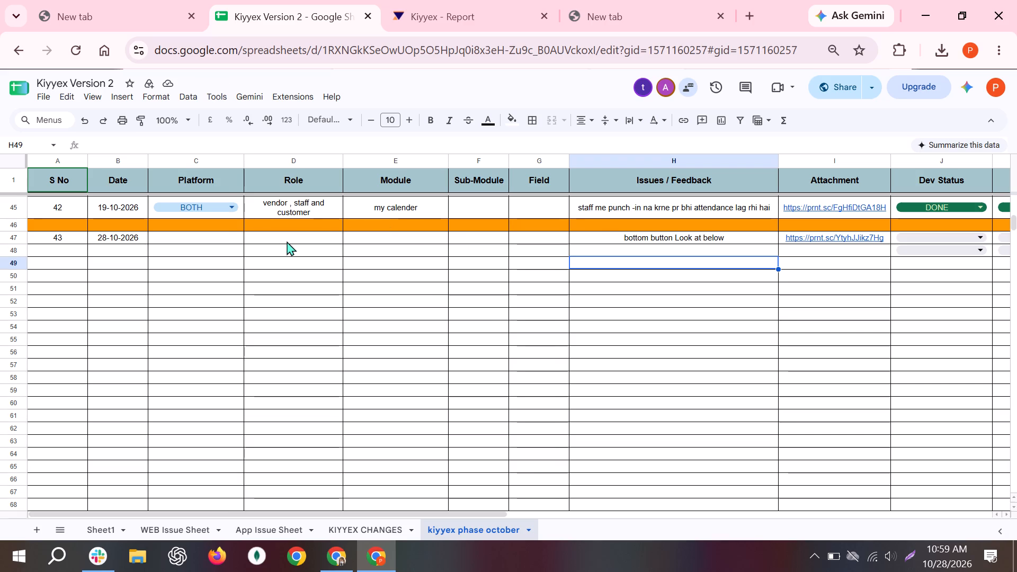
Copy the Platform dropdown from row 45 into the Platform cell of row 47 and clear the copied value.
scroll(287, 241, "right", 1)
left_click(203, 241)
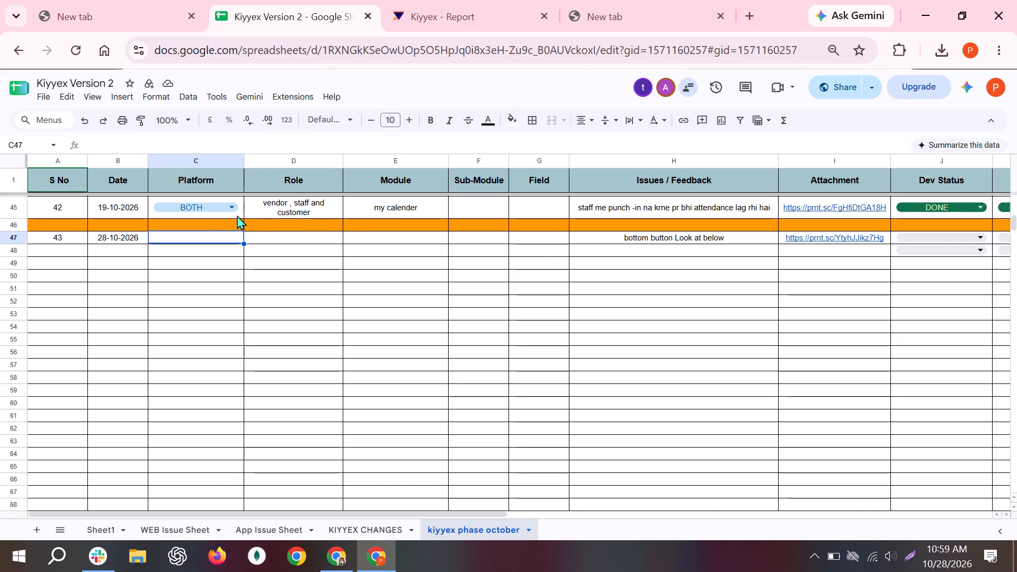
left_click(237, 215)
key("ctrl+c")
left_click(224, 240)
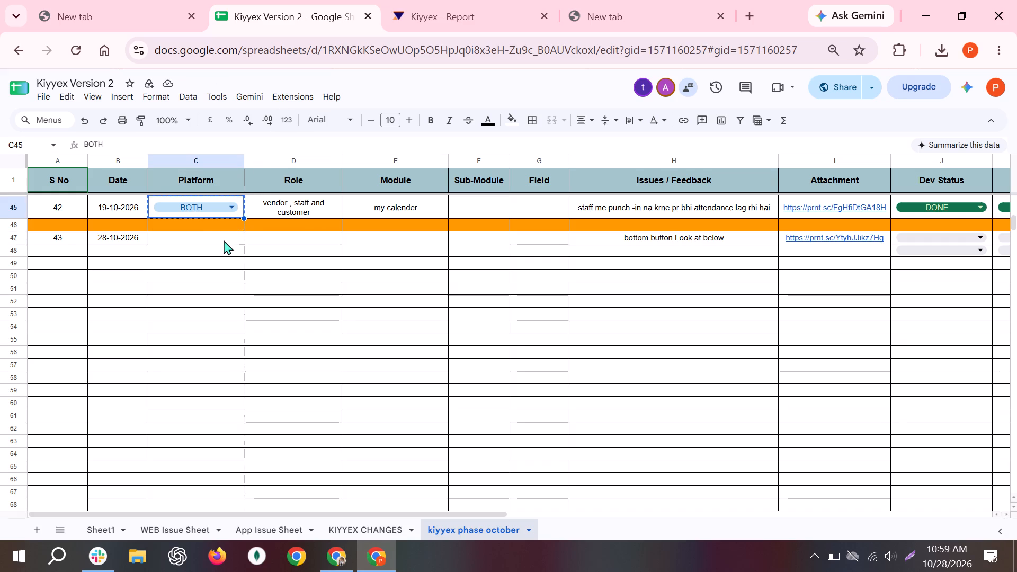
key("ctrl+v")
key("BackSpace")
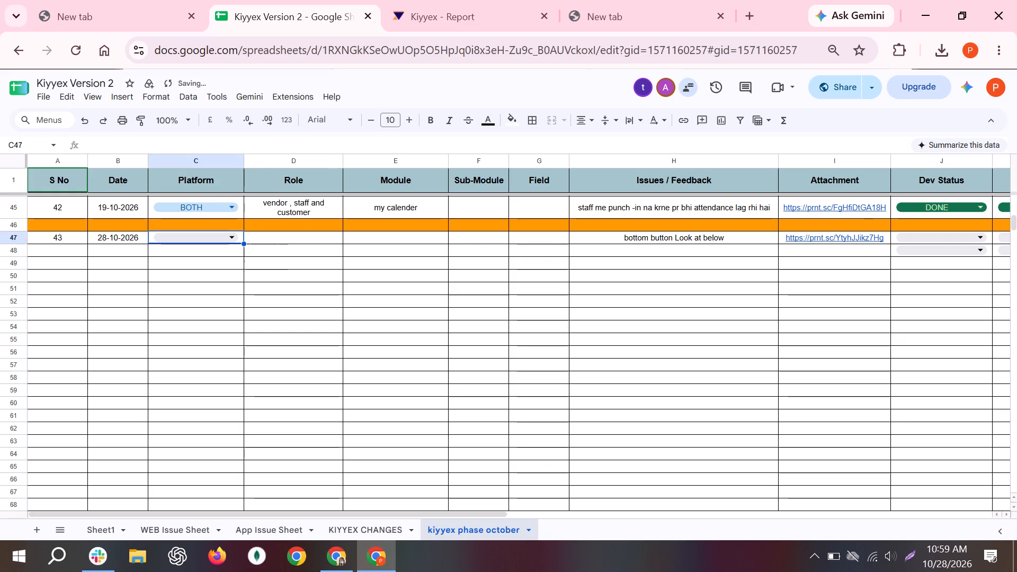
Set the Platform of row 47 to APP and move to that row's Module cell.
key("Return")
key("Down")
key("Return")
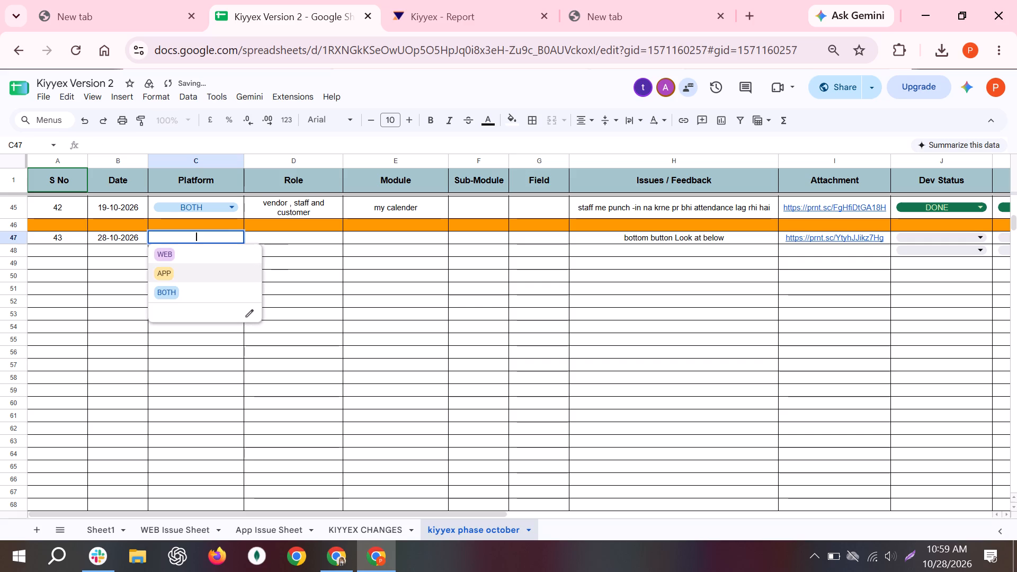
key("Right")
key("Up")
key("Right")
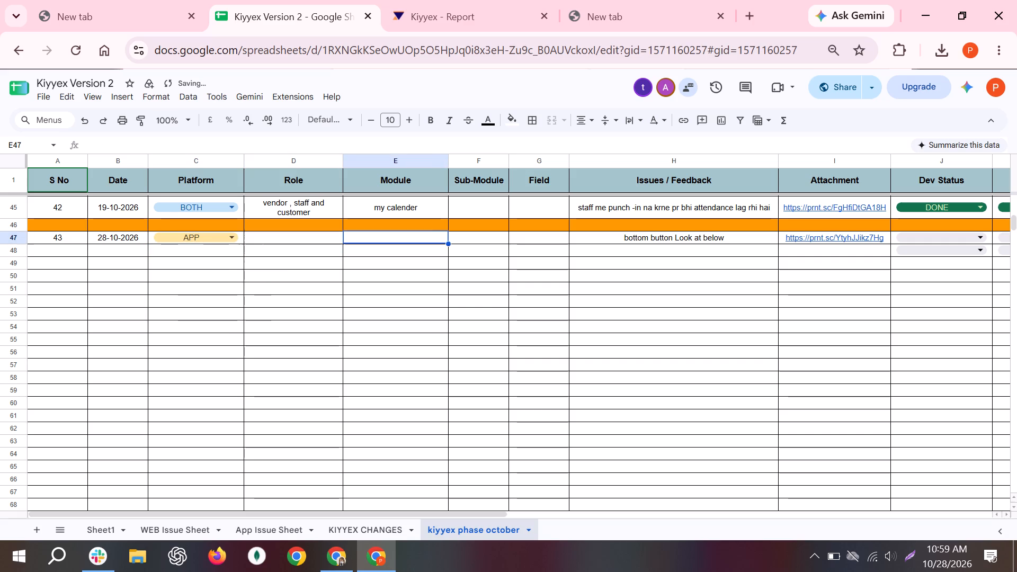
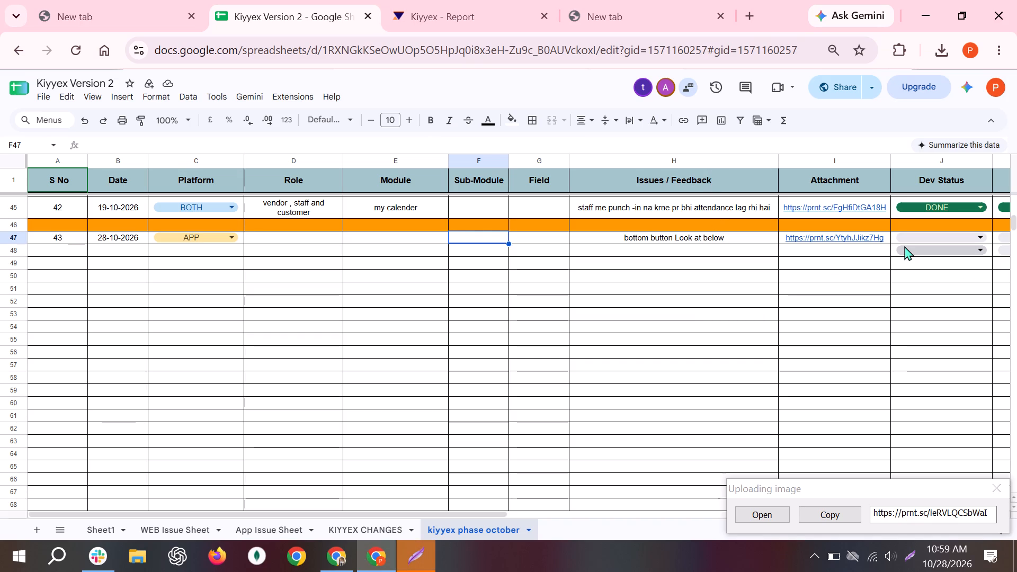
Copy the newly uploaded screenshot's prnt.sc link for the Attachment cell of row 48.
left_click(862, 255)
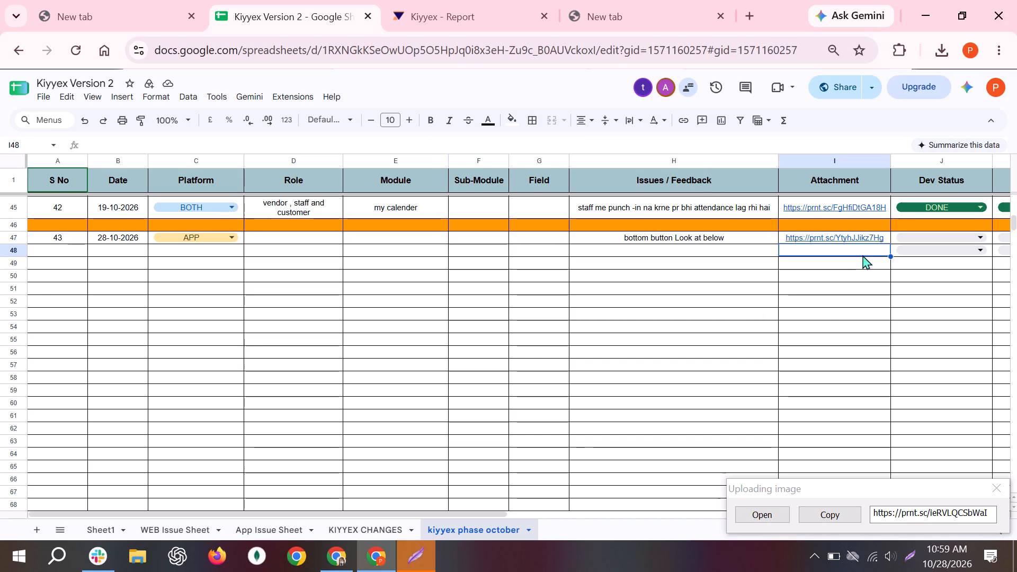
left_click(834, 510)
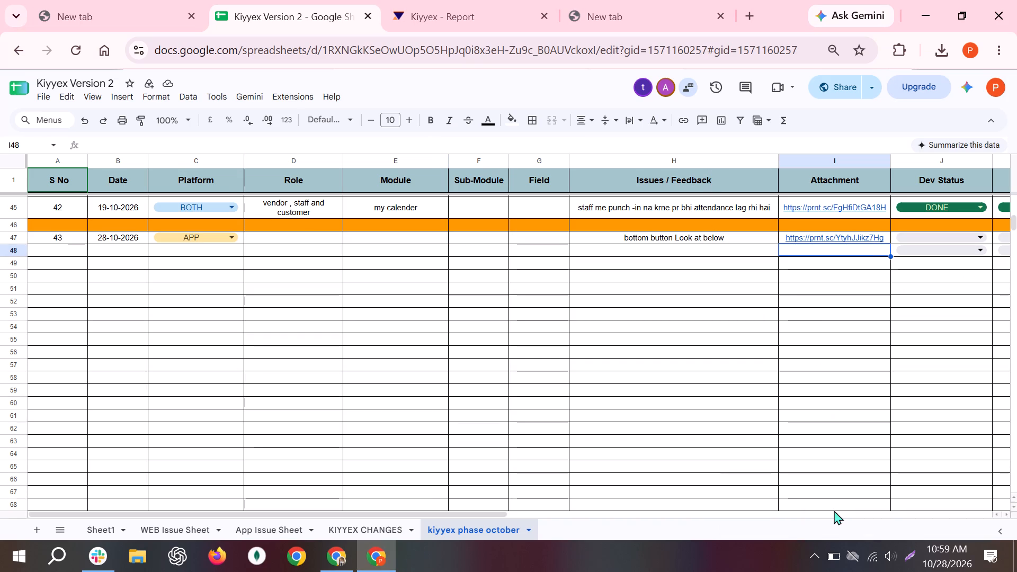
key("ctrl+v")
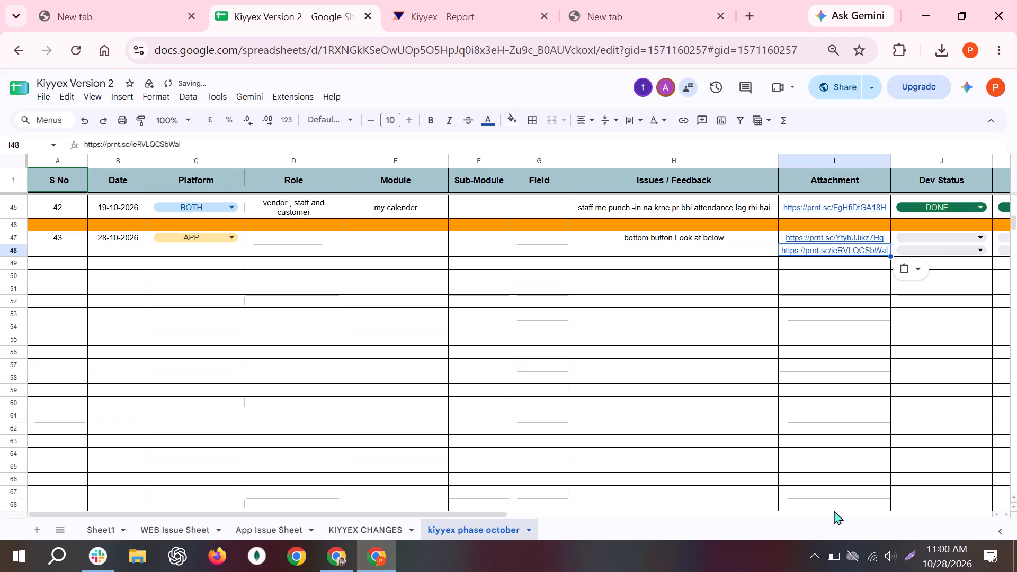
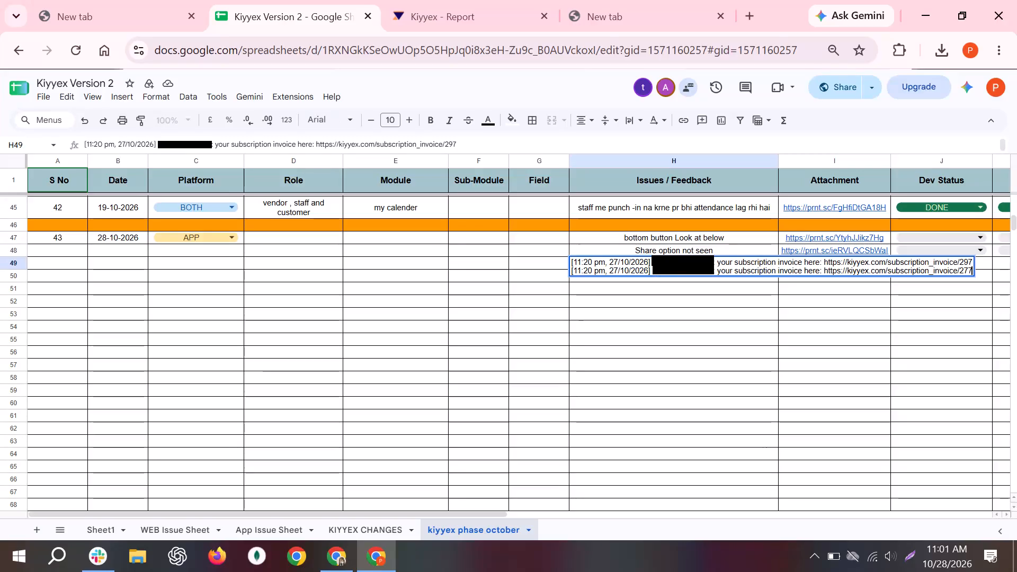
Delete from the end of the second pasted subscription invoice line in the Issues / Feedback cell of row 49.
key("BackSpace")
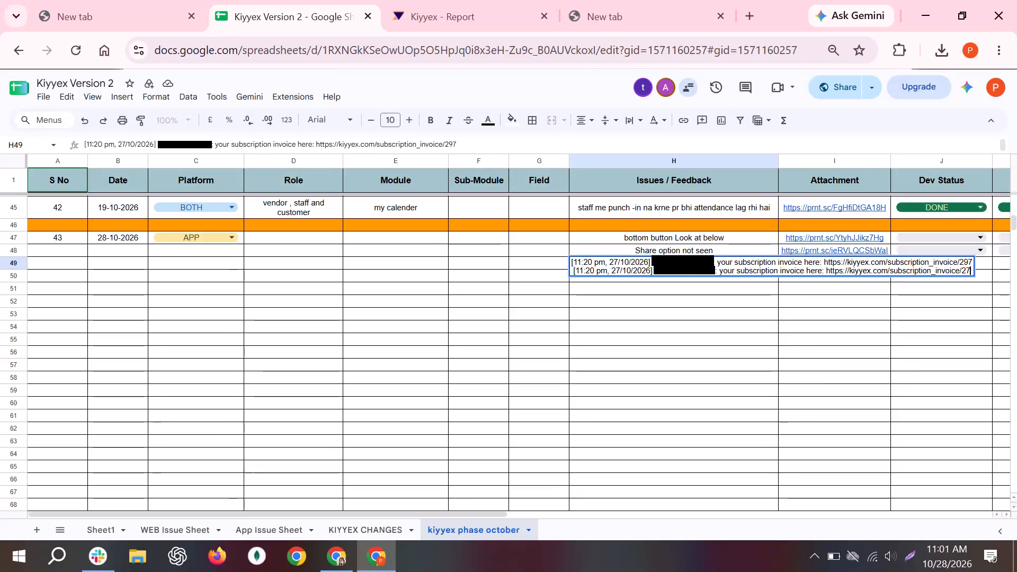
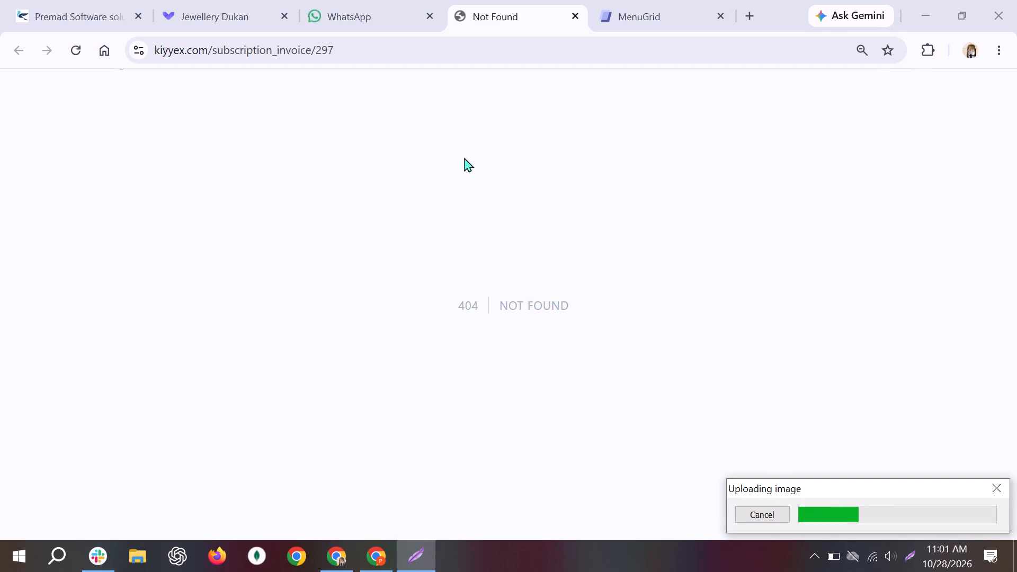
Switch back to the Kiyyex Version 2 spreadsheet and select the Attachment cell in row 49 for the subscription invoice screenshot link.
key("alt+Tab")
key("alt+Tab")
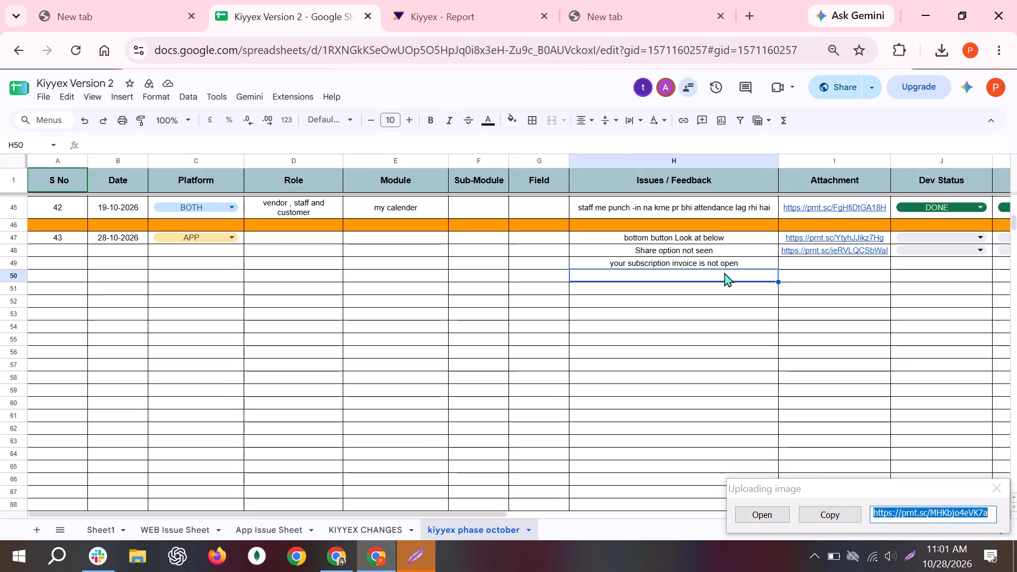
left_click(812, 266)
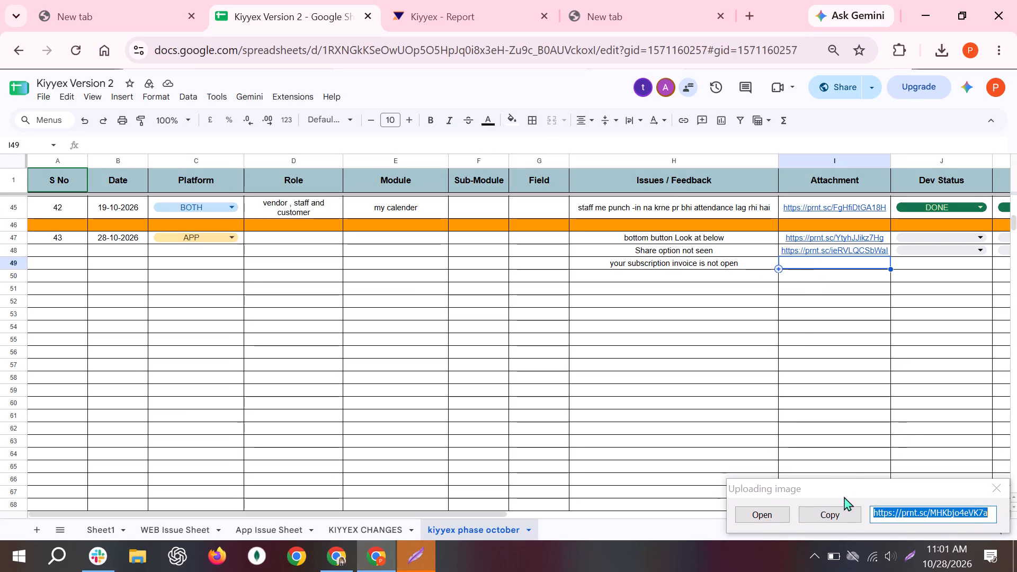
left_click(845, 515)
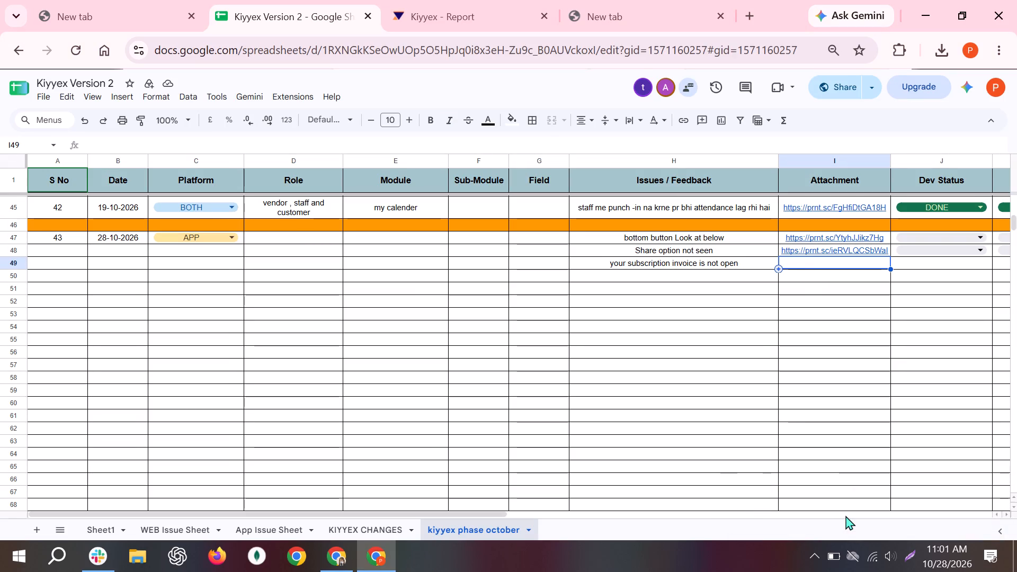
key("ctrl+v")
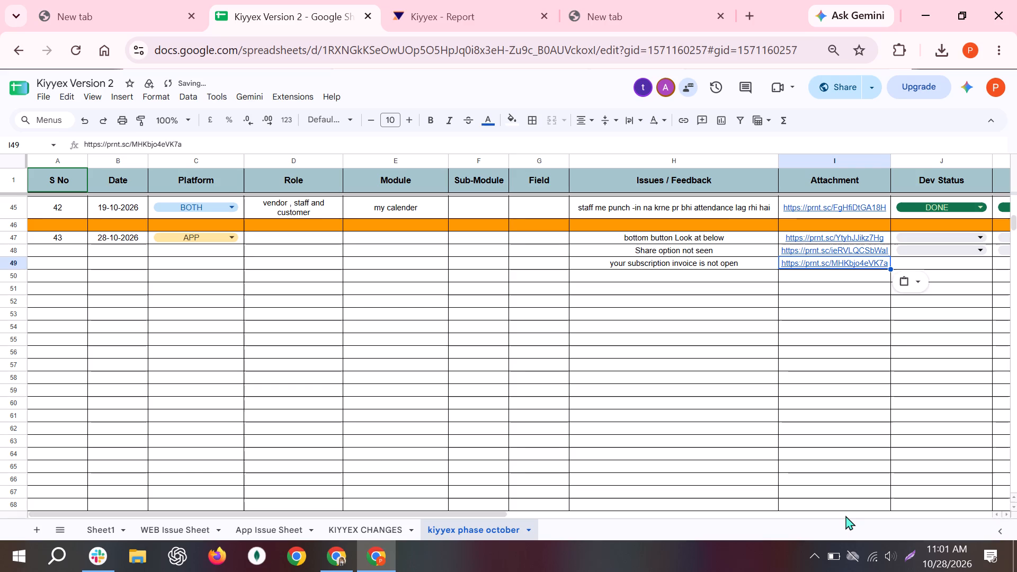
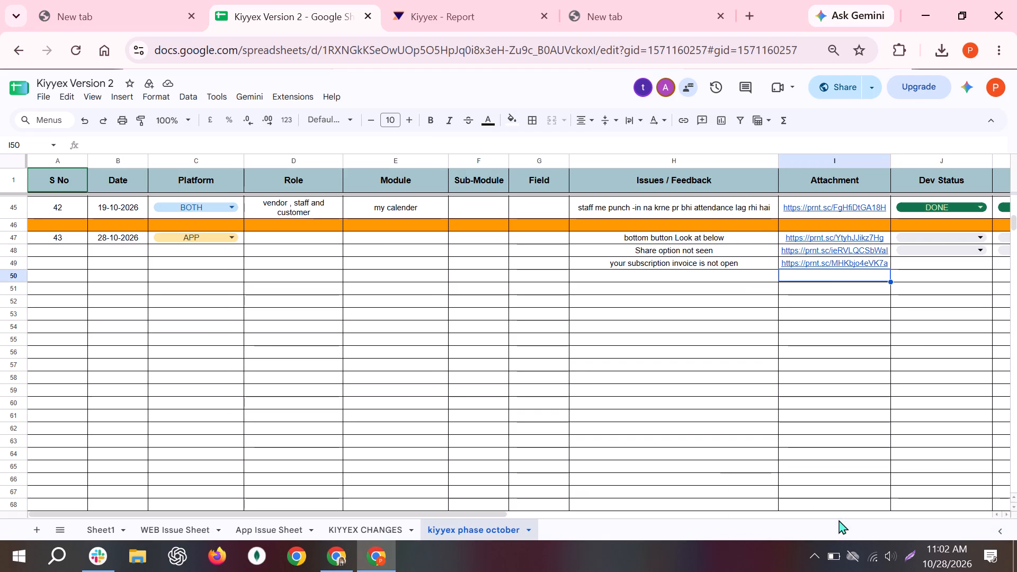
key("ctrl+v")
key("Left")
key("Right")
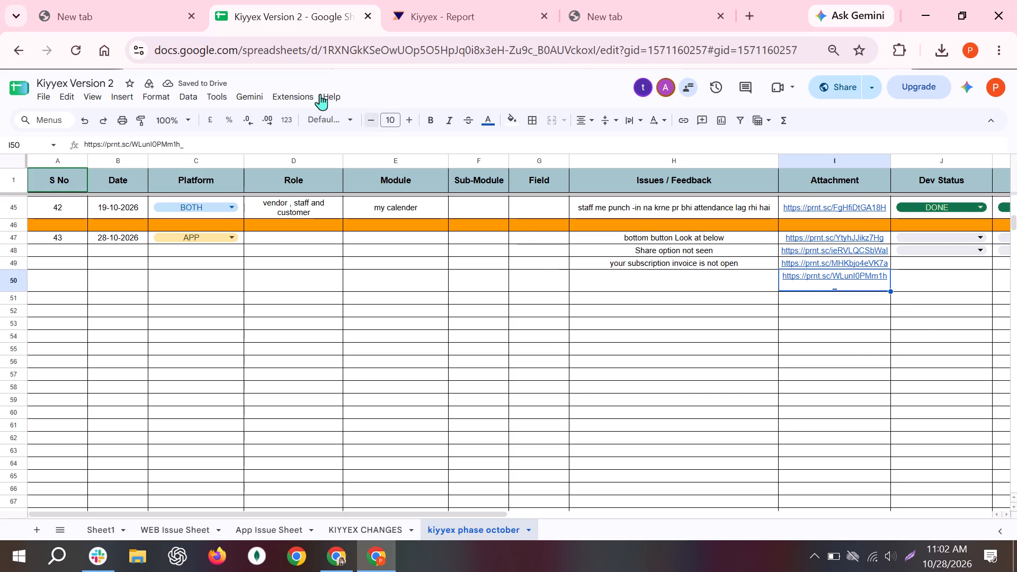
double_click(862, 287)
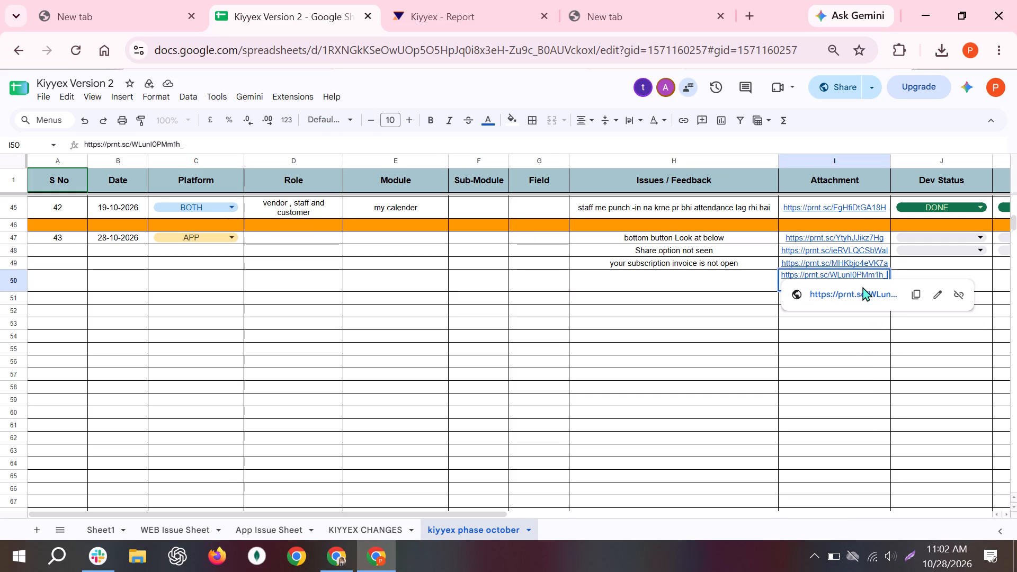
left_click(903, 361)
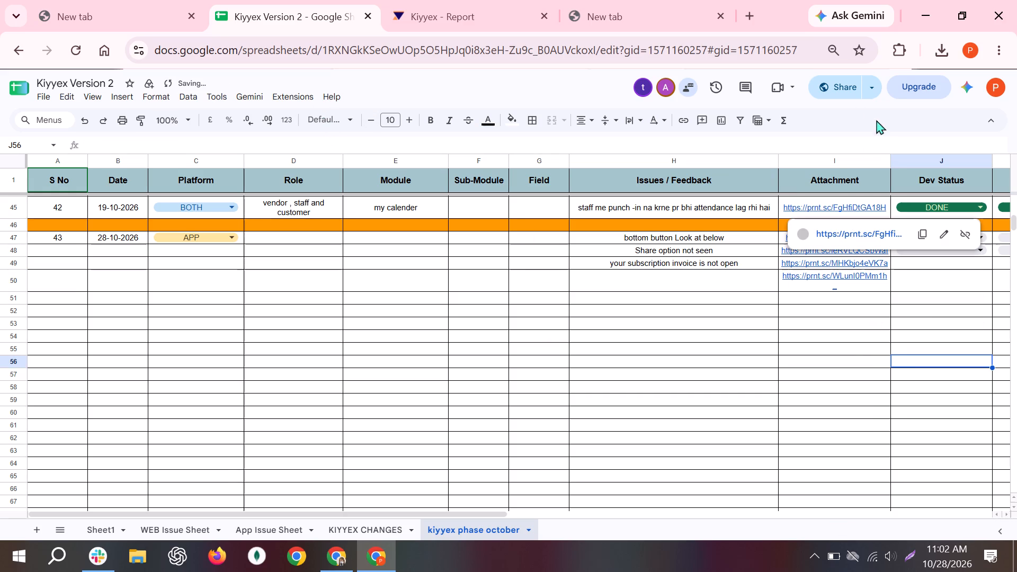
Widen the Attachment column so the row 50 screenshot link fits on one line.
left_click_drag(891, 162, 921, 166)
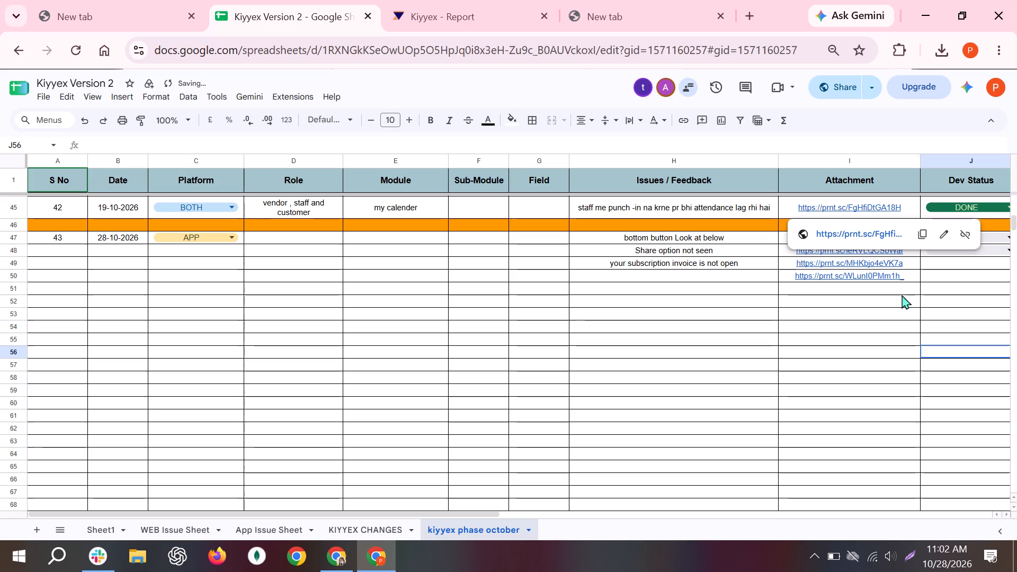
left_click(891, 319)
Enter the issue text starting with "remove" in the Issues / Feedback cell of row 50.
left_click(721, 278)
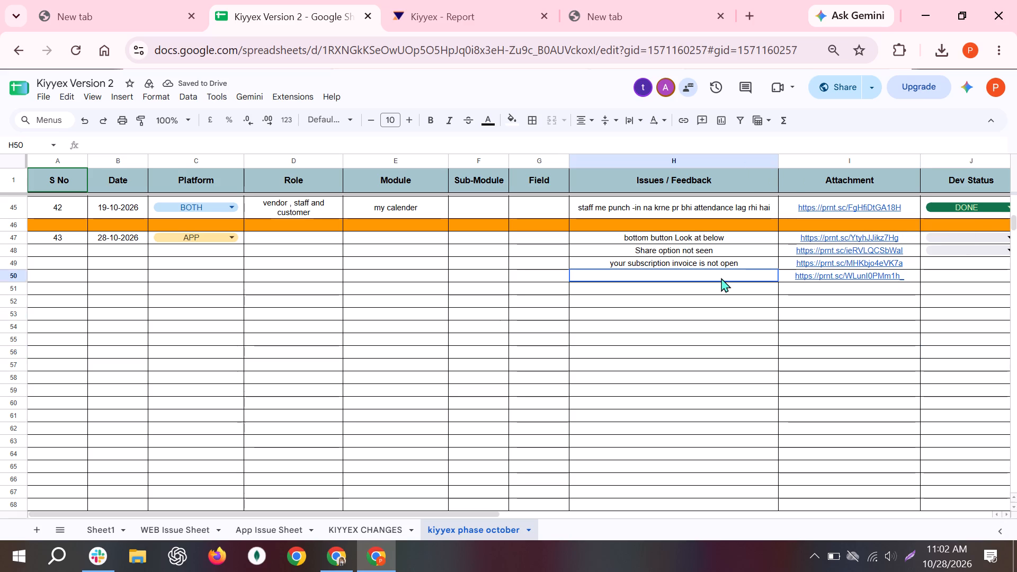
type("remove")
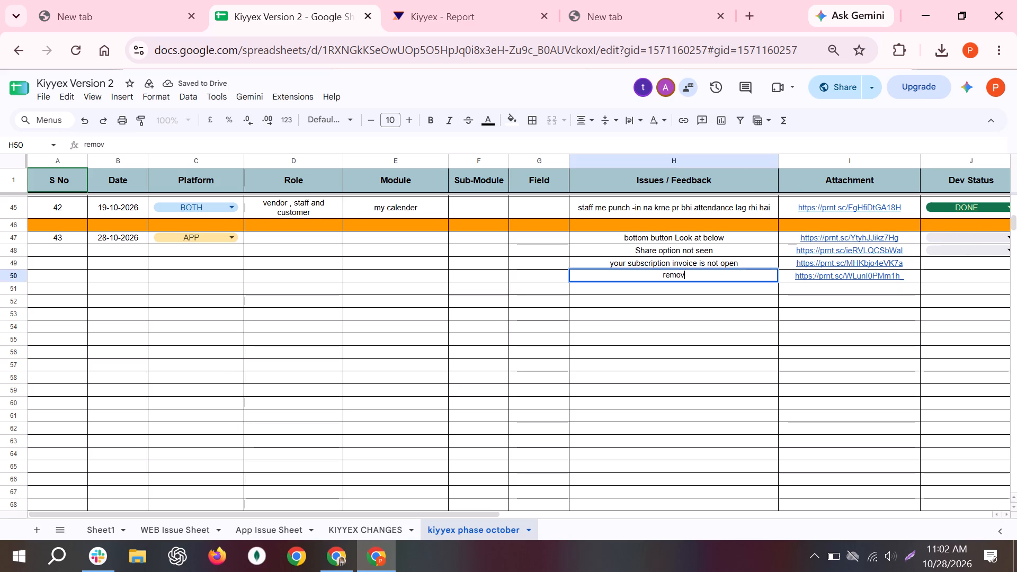
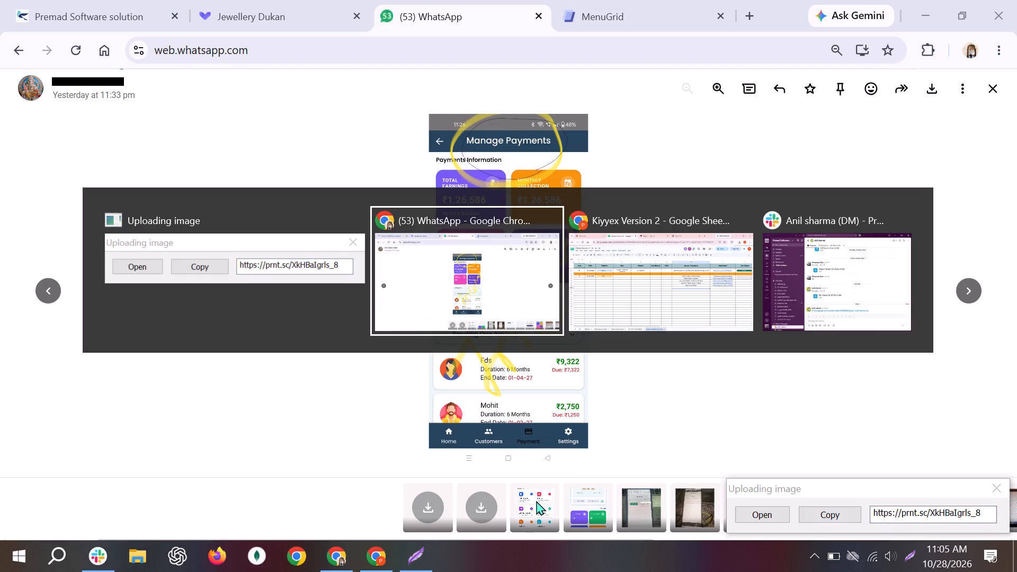
key("alt+Tab")
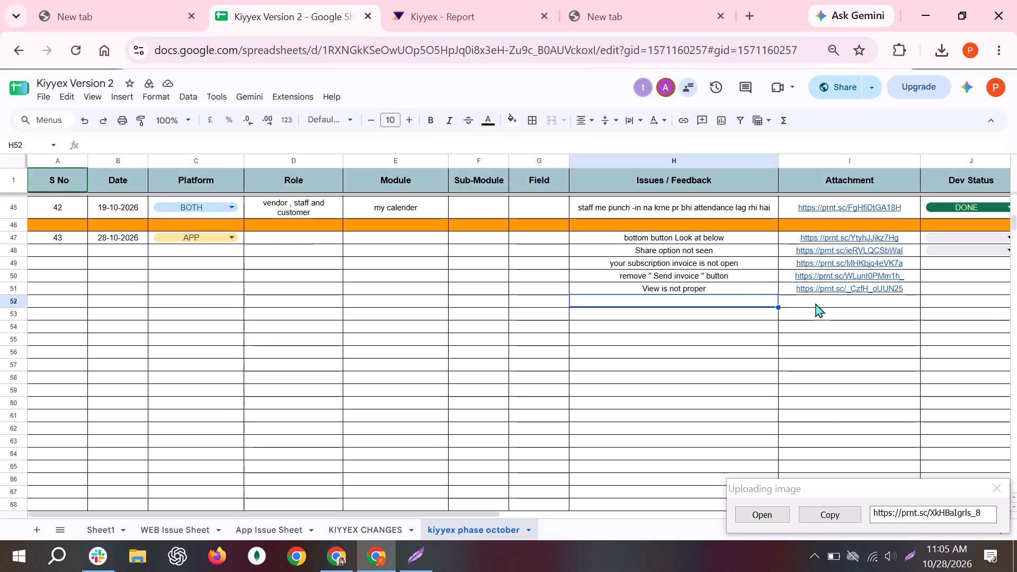
left_click(815, 303)
left_click(836, 516)
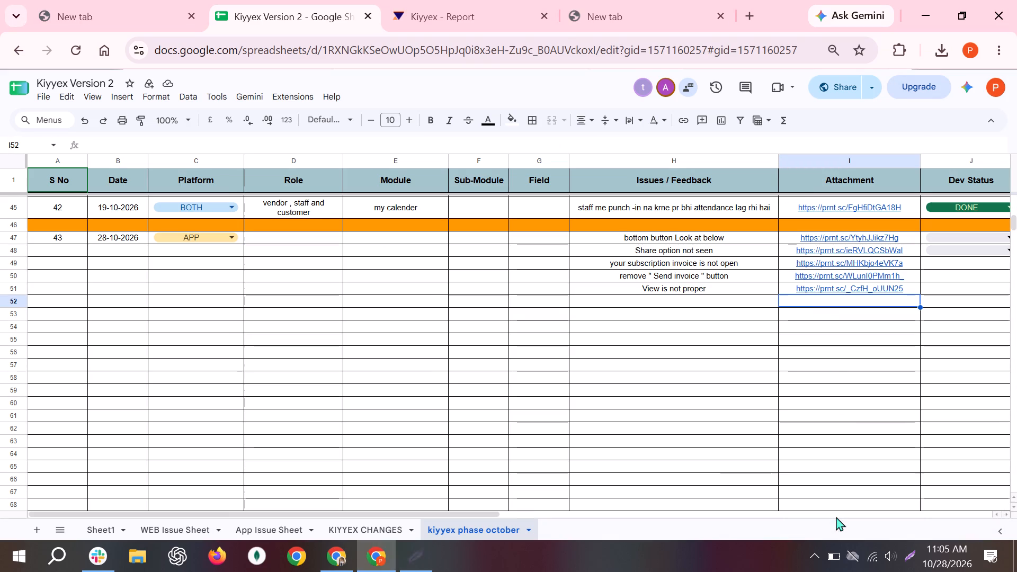
Fill row 52 with the copied screenshot link as the attachment and issue feedback beginning "Manage Inco".
key("ctrl+v")
key("Left")
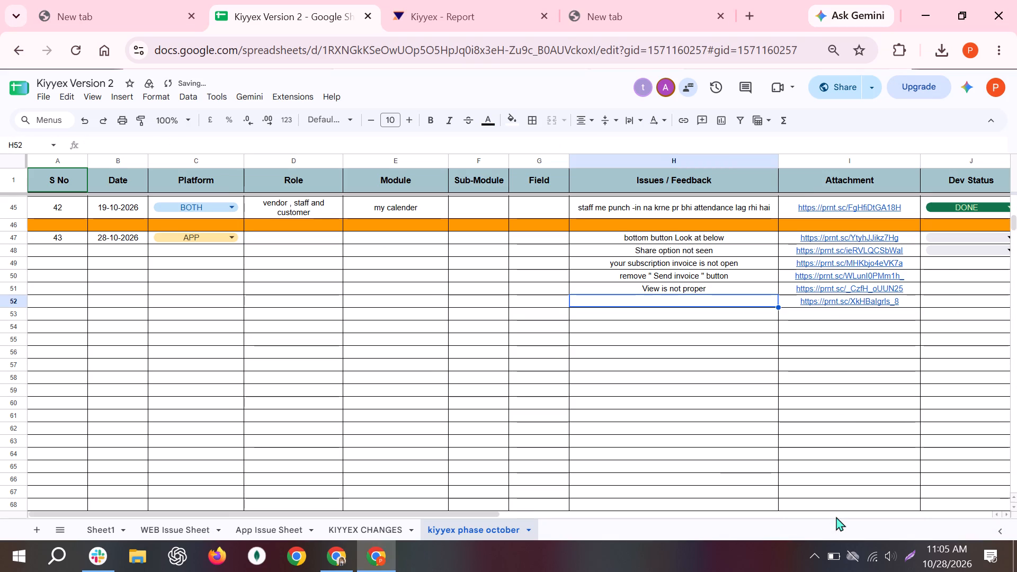
type("Mana")
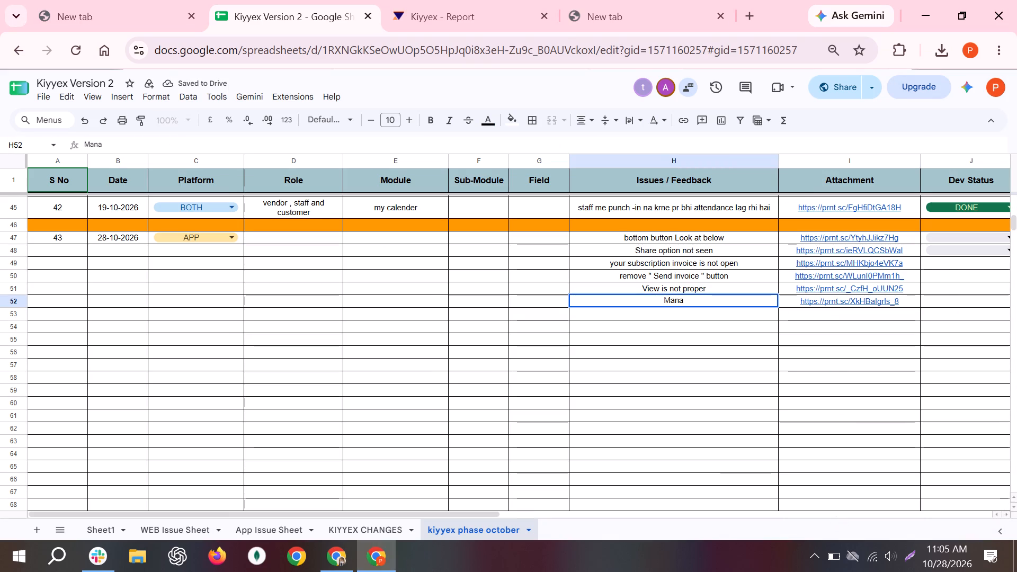
type("ge Inco")
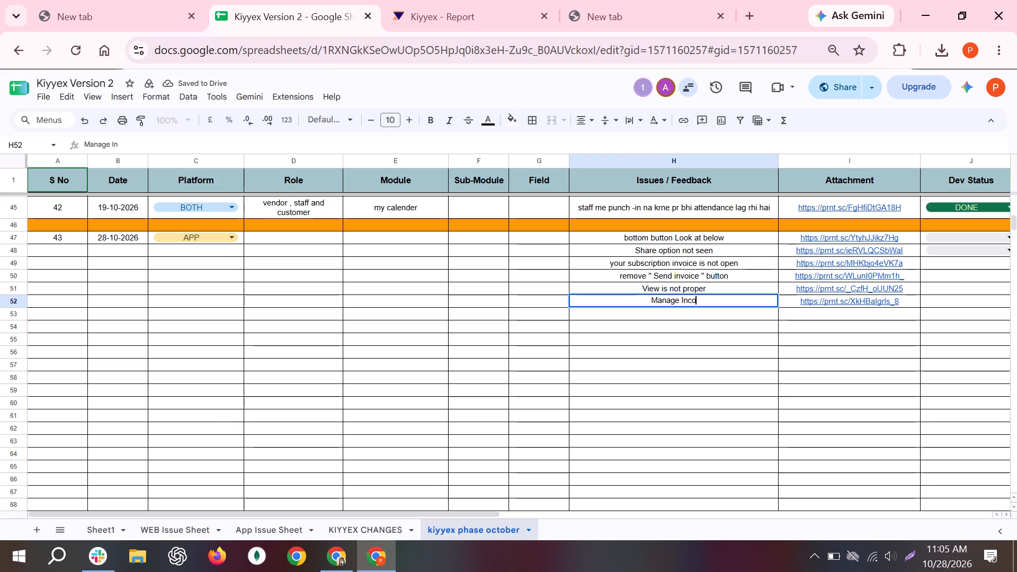
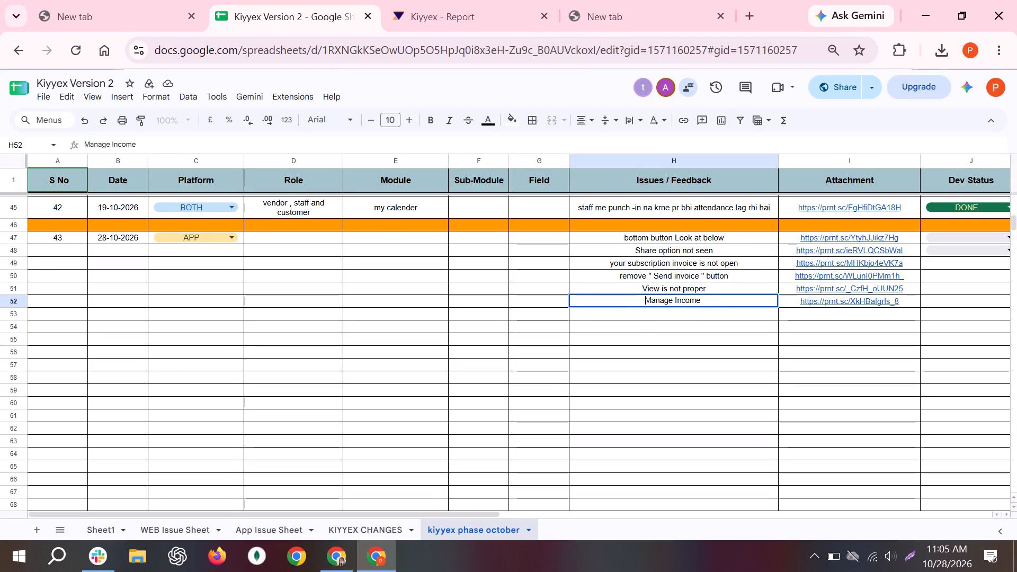
Insert "rename the" before "Manage Income" in the row 52 issue feedback so it reads "rename the Manage Income".
type("rem")
key("BackSpace")
type("ane")
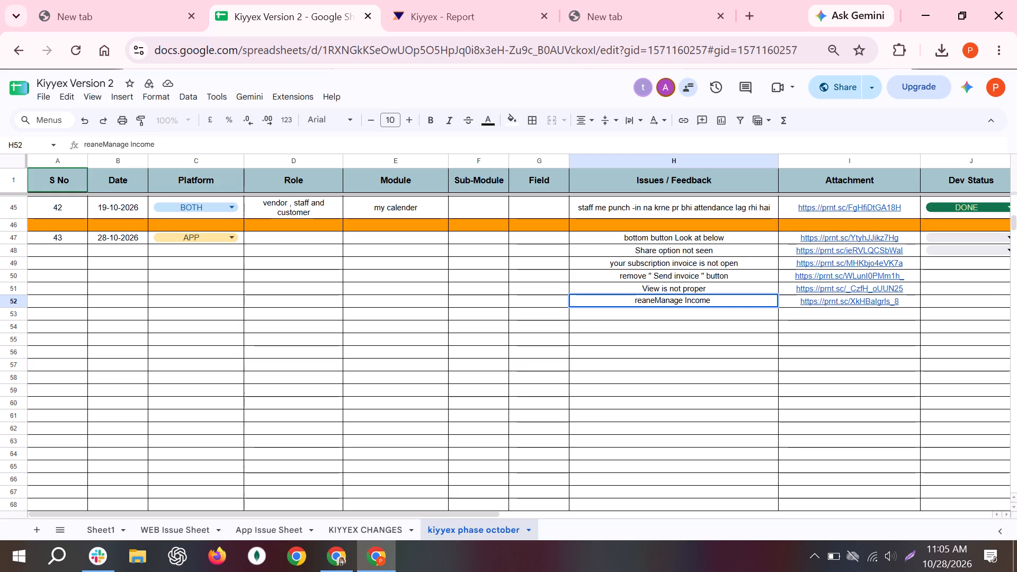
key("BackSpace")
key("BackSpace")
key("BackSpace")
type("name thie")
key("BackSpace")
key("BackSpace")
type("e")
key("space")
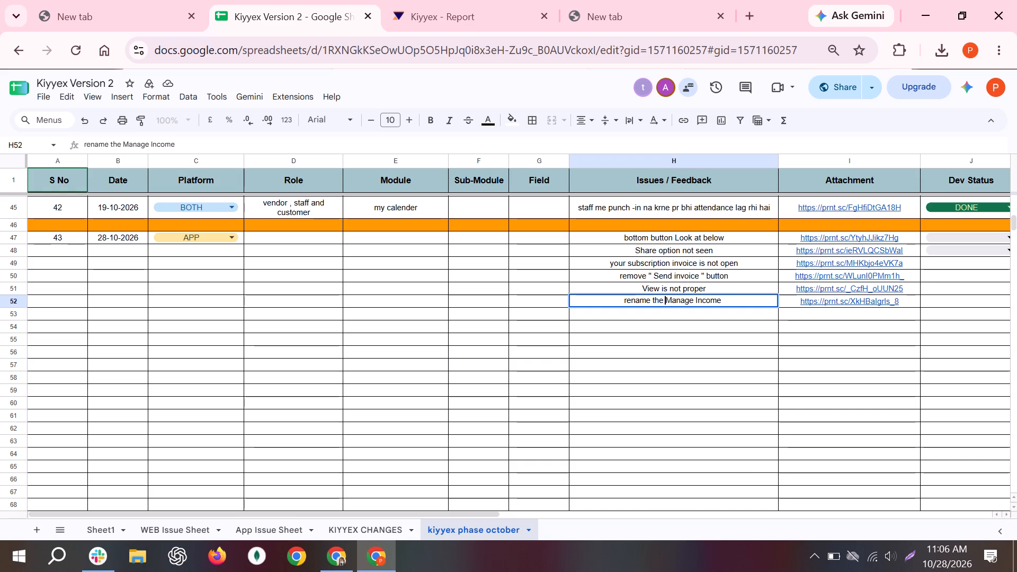
Insert "title name" before "Manage Income" in the row 52 issue feedback.
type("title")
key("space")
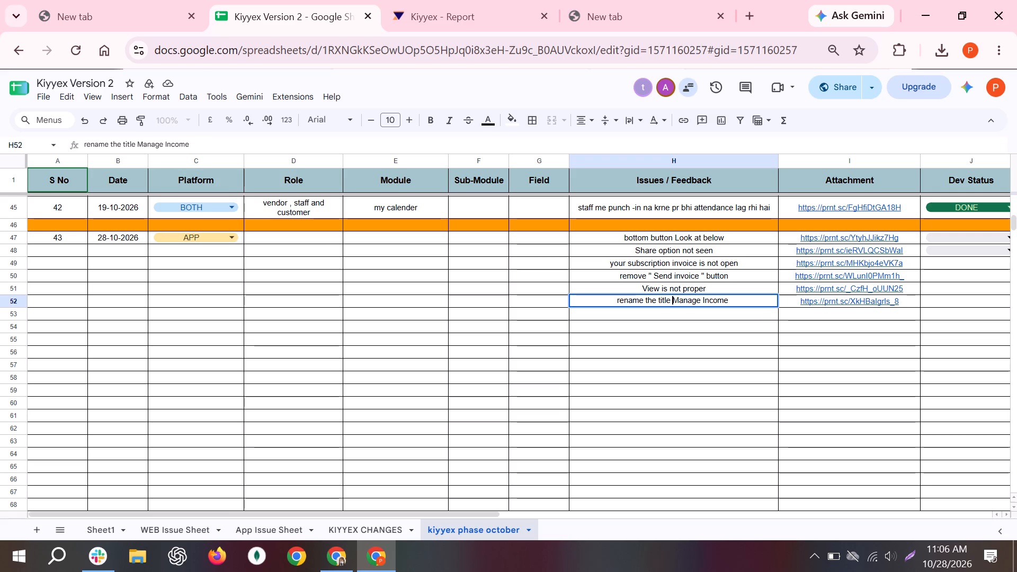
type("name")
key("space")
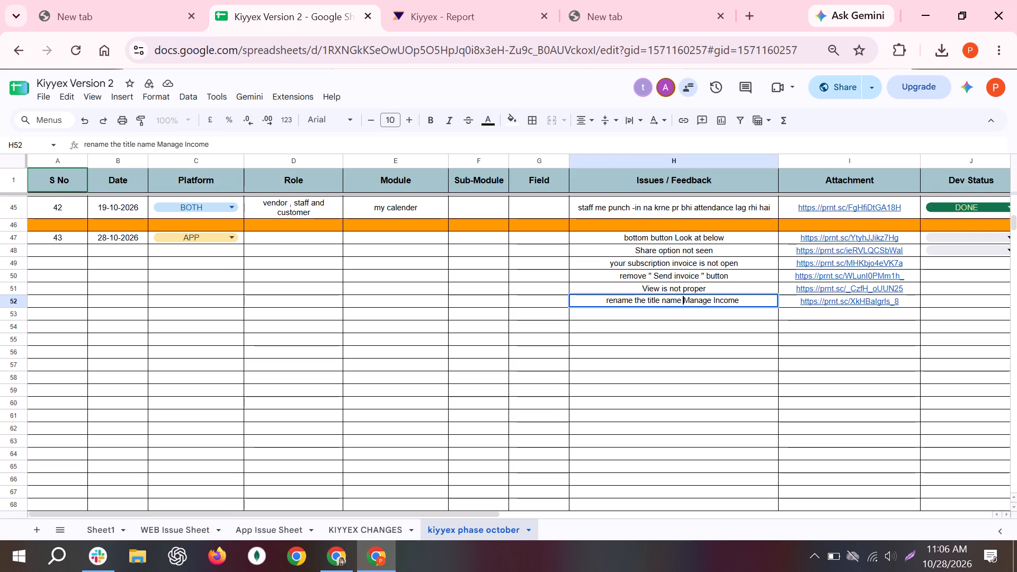
Enclose "Manage Income" in double quotation marks at the end of the row 52 issue feedback.
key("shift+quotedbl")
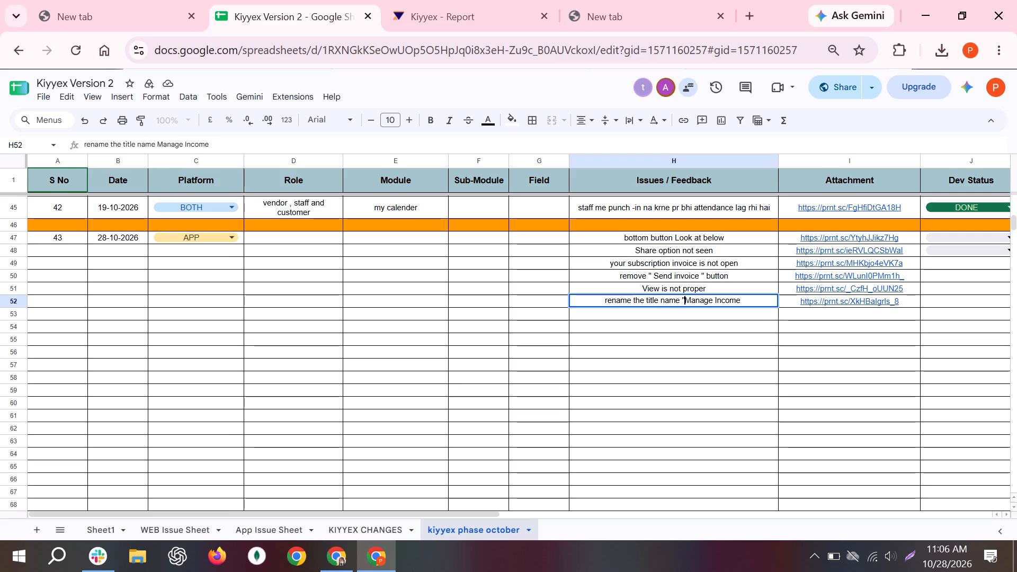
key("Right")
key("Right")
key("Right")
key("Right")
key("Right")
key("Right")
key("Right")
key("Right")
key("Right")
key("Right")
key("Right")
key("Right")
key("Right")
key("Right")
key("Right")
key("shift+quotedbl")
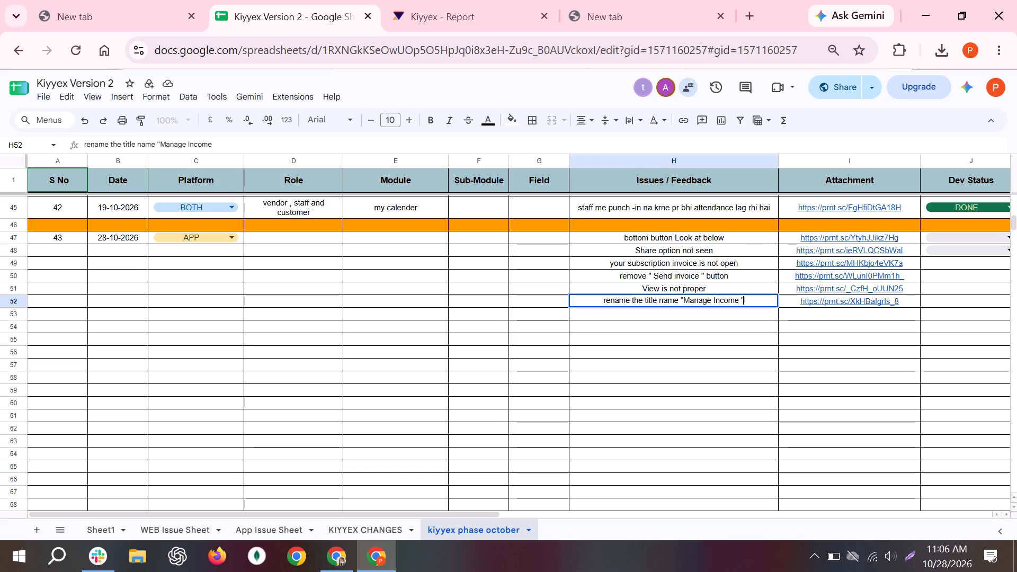
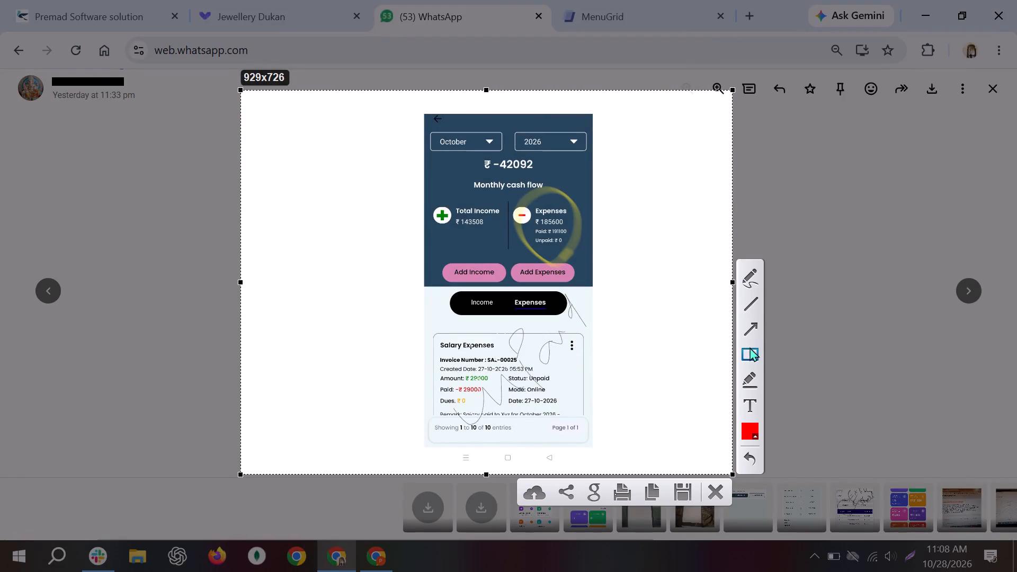
Outline the Expenses heading on the monthly cash flow screenshot with a red rectangle and upload the capture to get its link.
left_click_drag(526, 198, 571, 213)
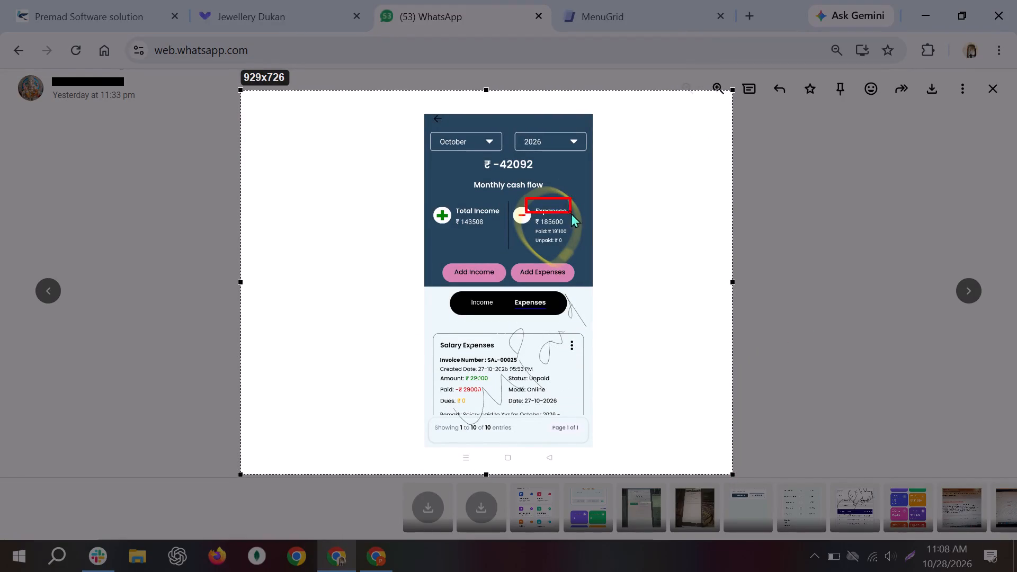
left_click_drag(571, 213, 590, 220)
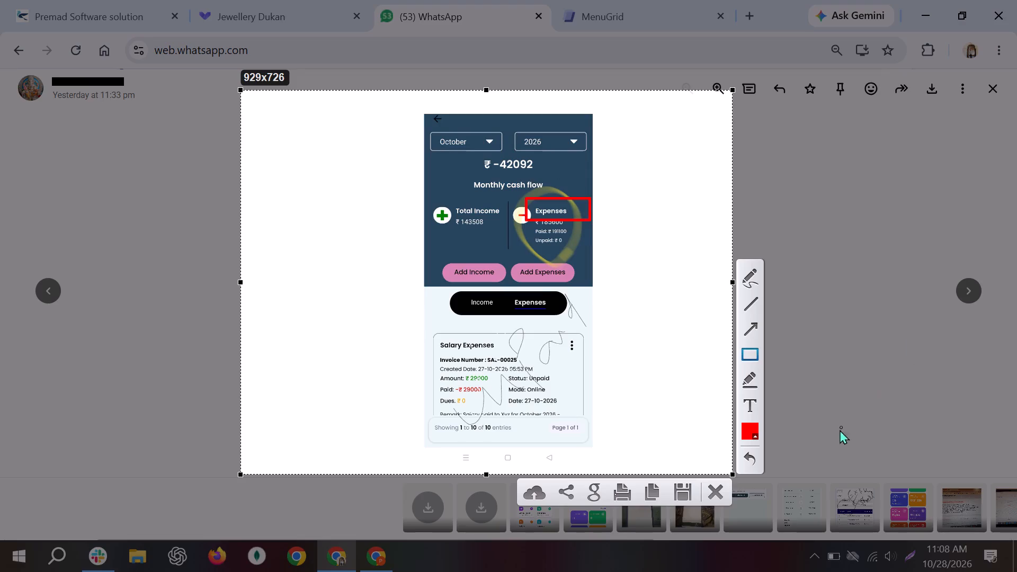
left_click(538, 486)
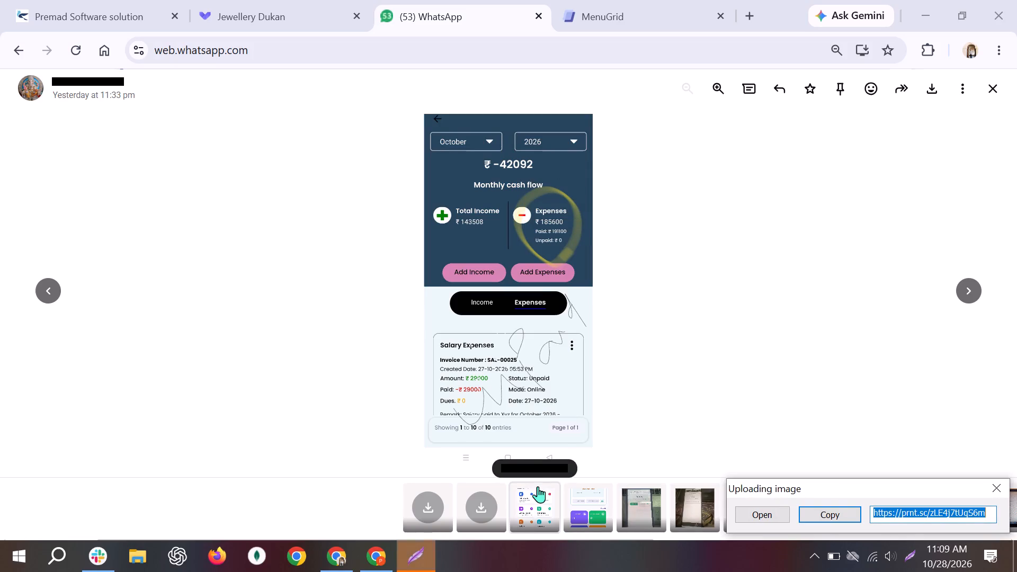
Switch back to the Kiyyex Version 2 spreadsheet at row 53 to log the Expenses screenshot link.
key("alt+Tab")
key("alt+Tab")
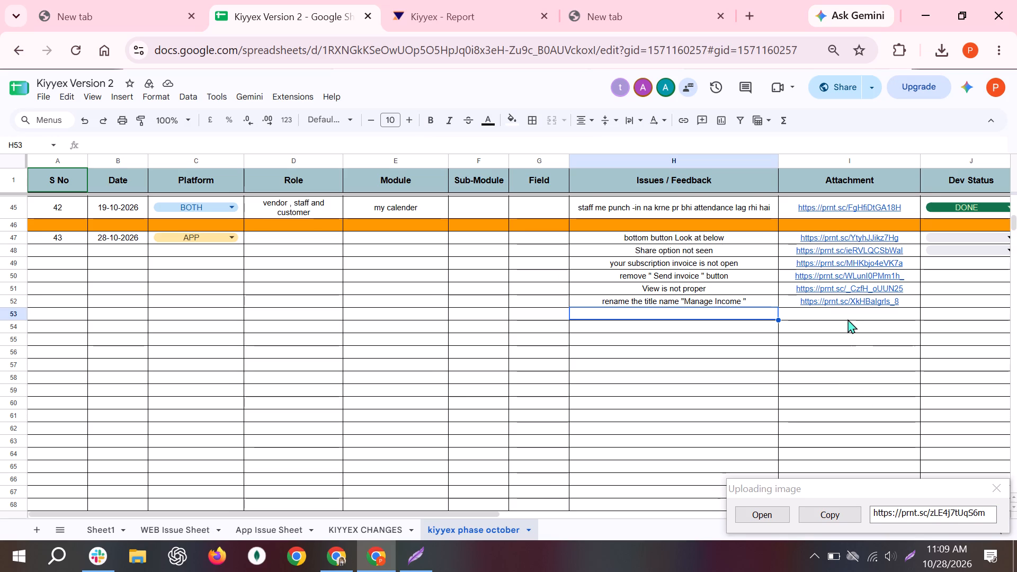
left_click(847, 319)
left_click(828, 516)
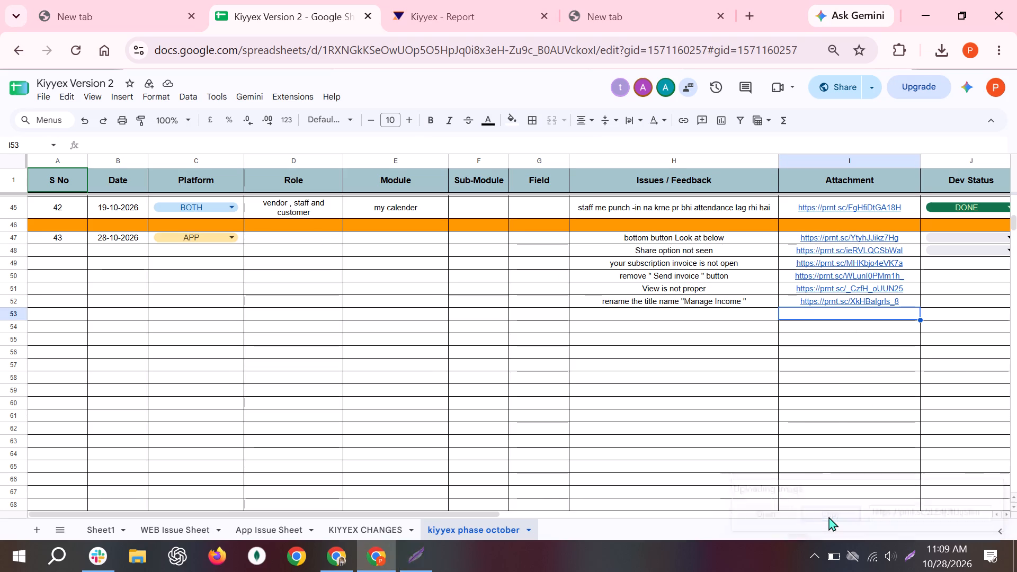
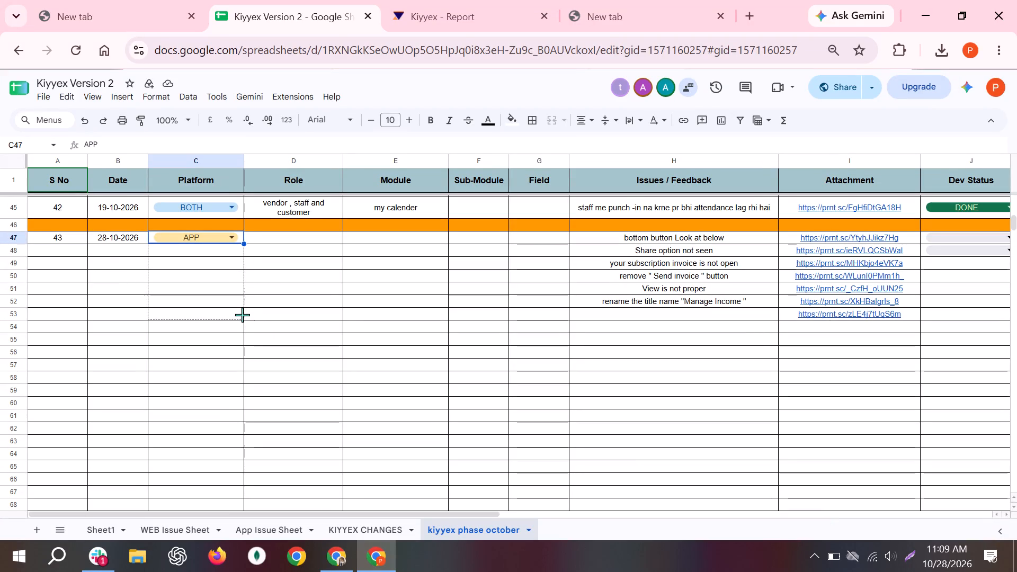
Fill the APP value from the Platform cell in row 47 down through row 55.
left_click_drag(242, 315, 242, 315)
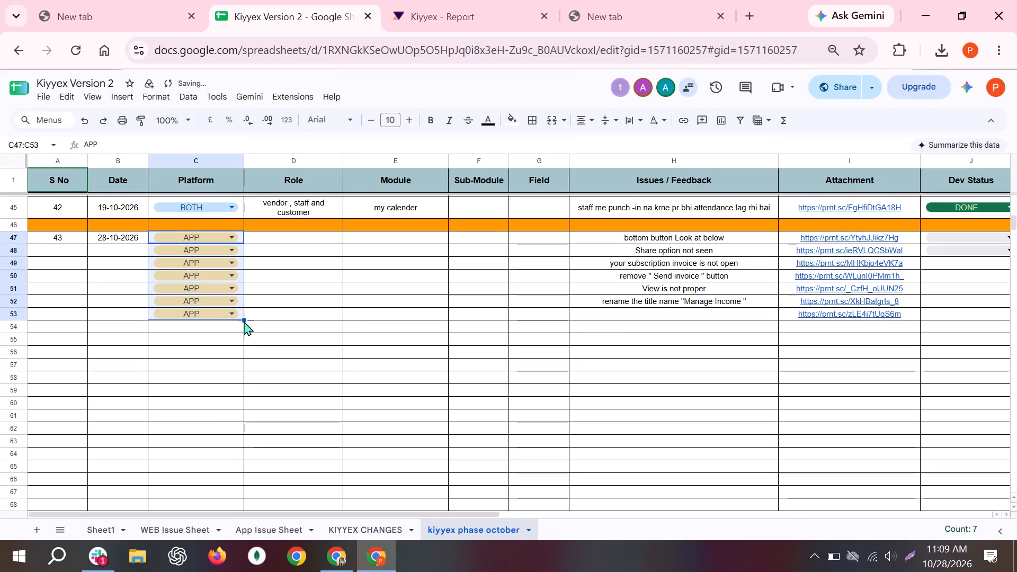
left_click_drag(245, 318, 245, 337)
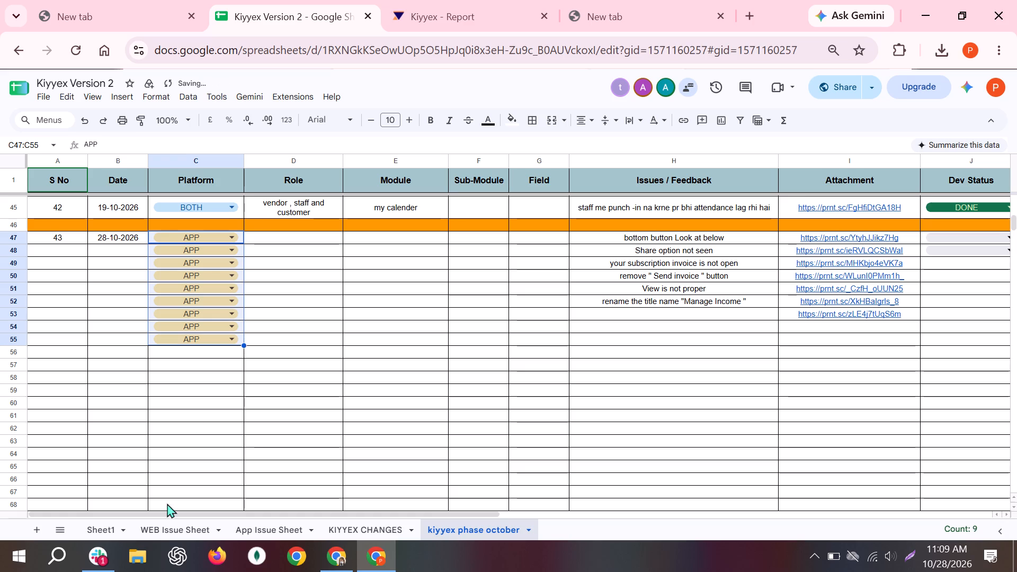
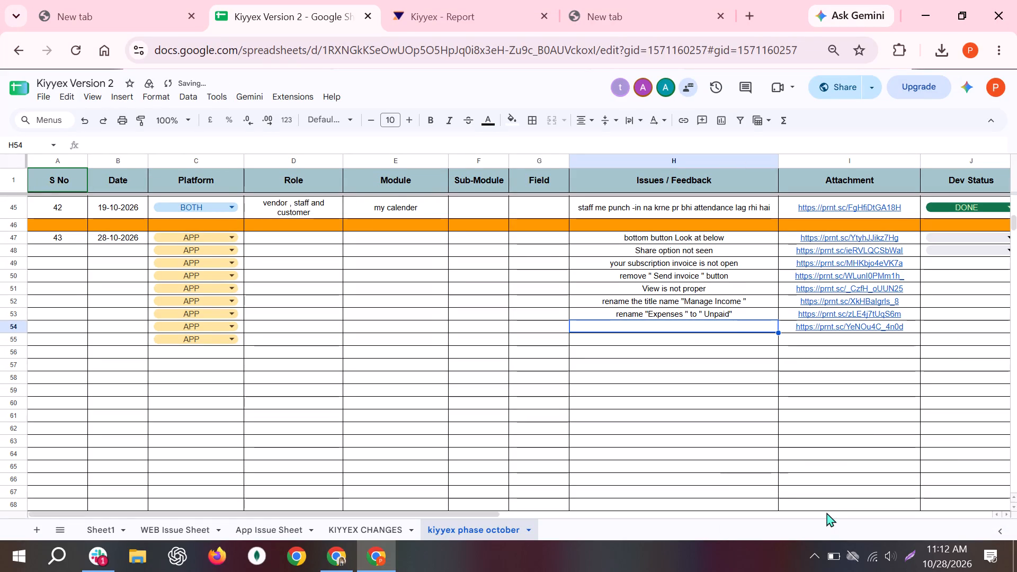
Enter feedback beginning "can you ple" in the Issues / Feedback cell of row 54.
type("can to")
key("space")
key("BackSpace")
key("BackSpace")
key("BackSpace")
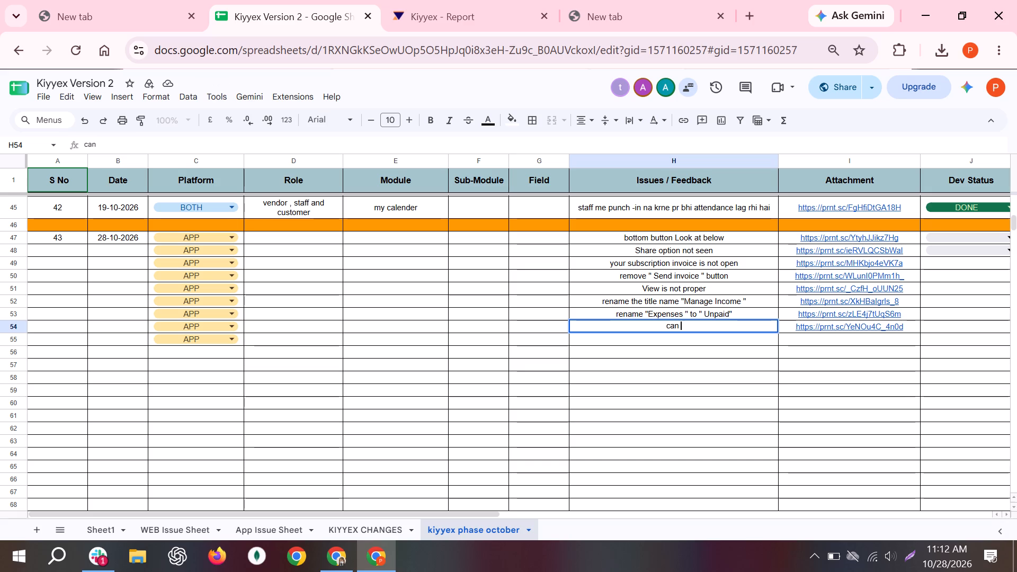
key("t")
key("BackSpace")
type("you ple")
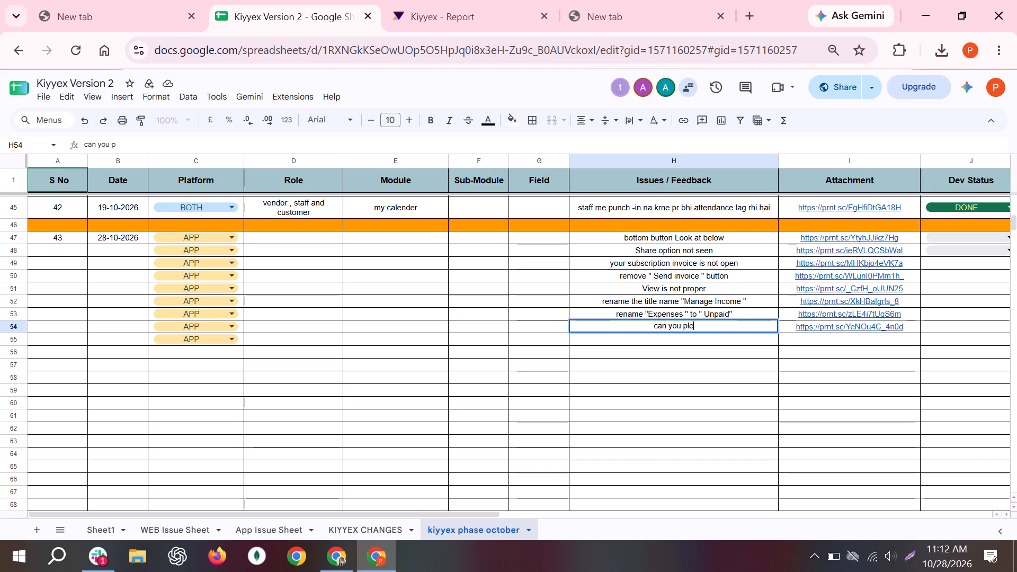
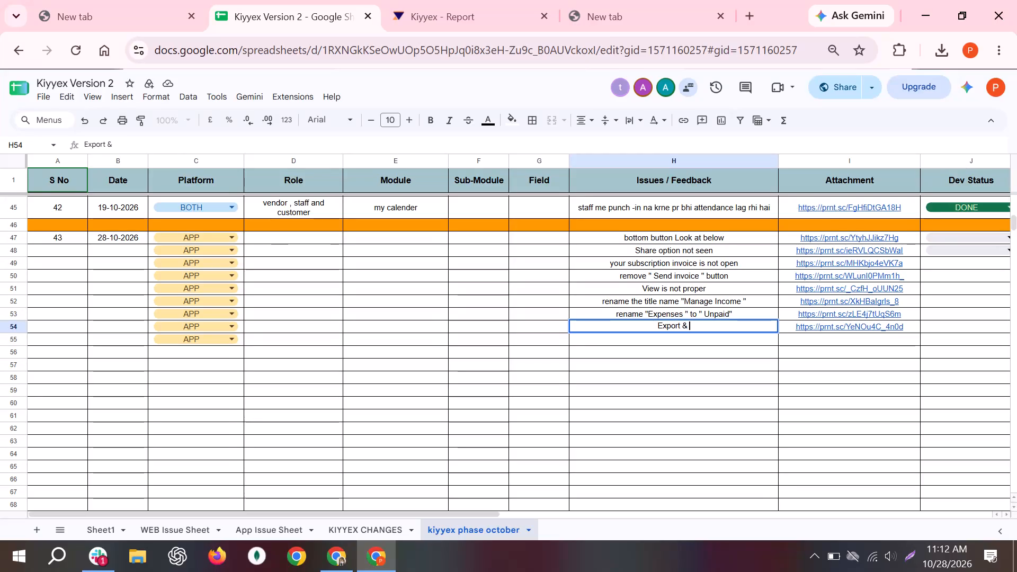
Complete the Issues / Feedback text in row 54 after "Export &" so that it reads "Export & Share option".
type("Share")
key("space")
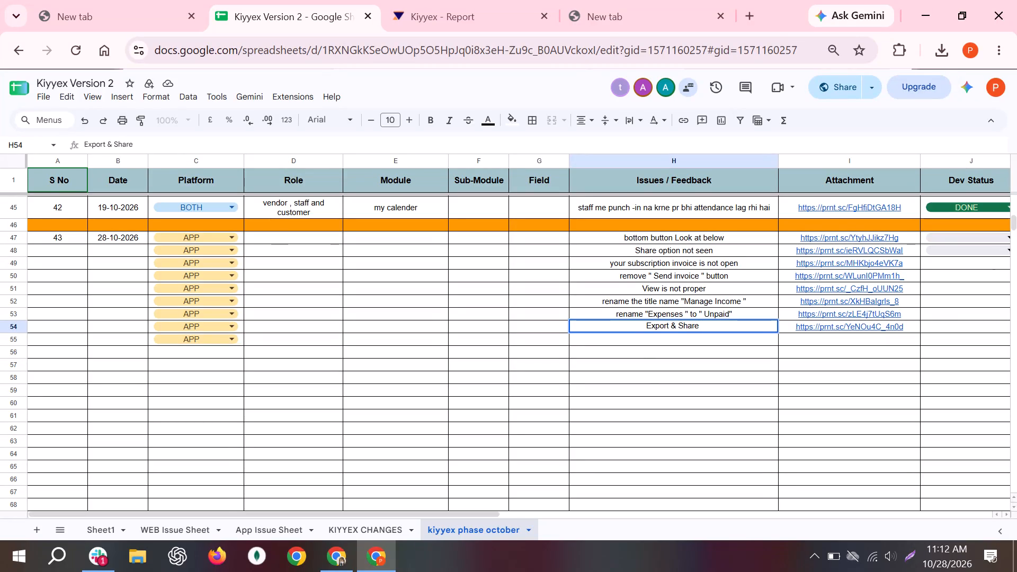
type("op")
type("tions")
key("BackSpace")
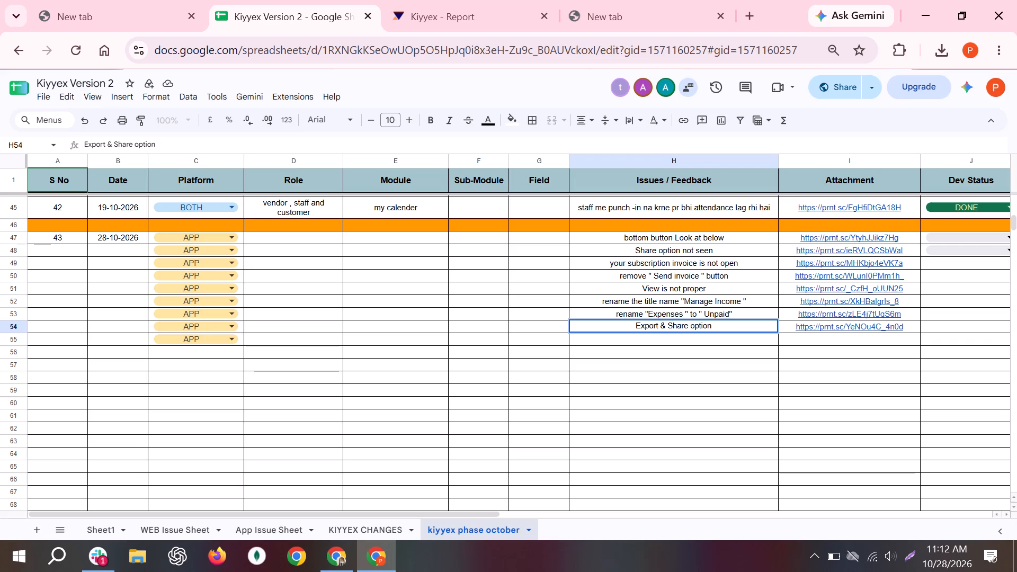
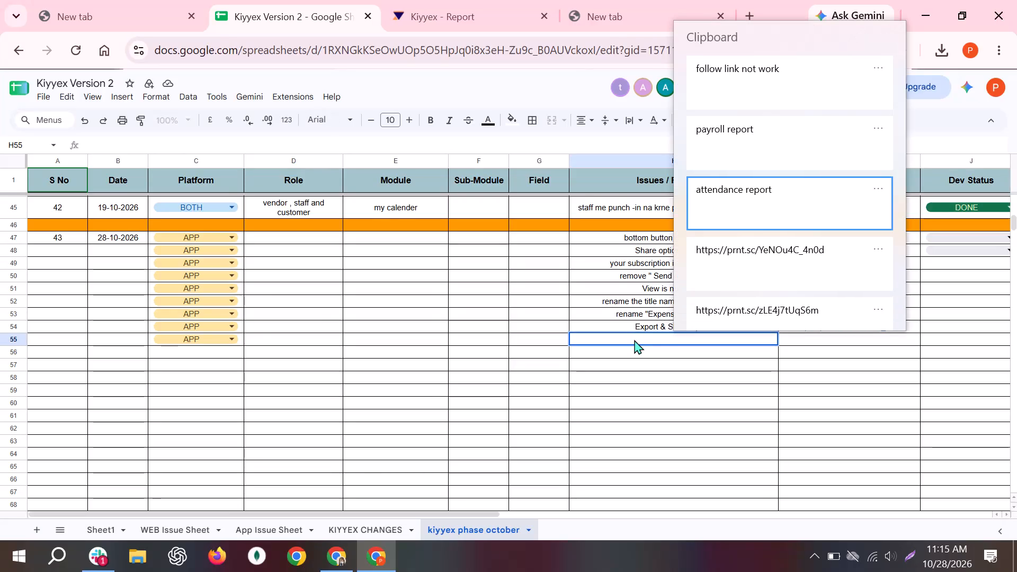
Enter "attendance report , payroll report , " as the Issues / Feedback text in row 55, reusing the two copied report names.
key("Return")
key("ctrl+v")
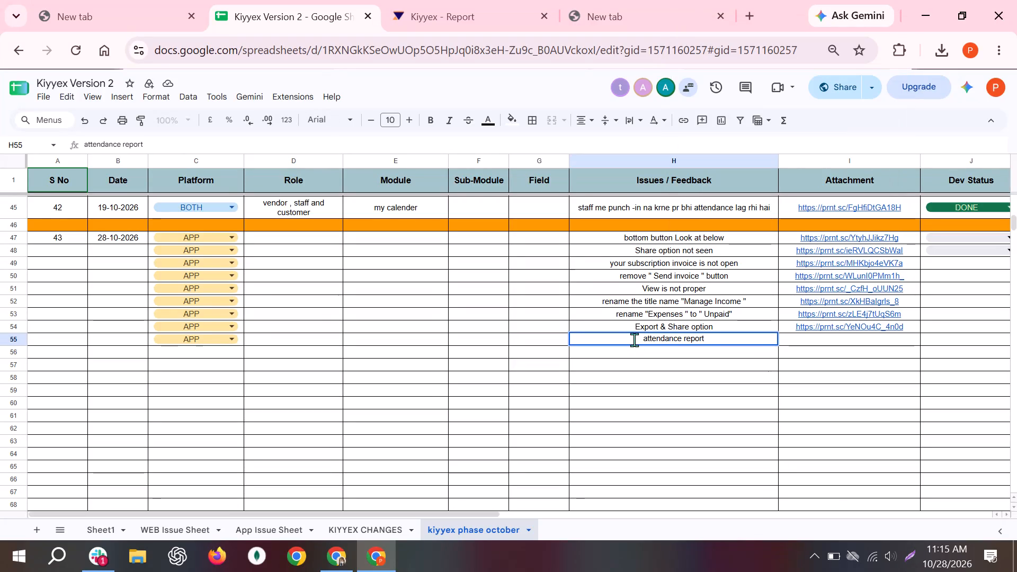
key("space")
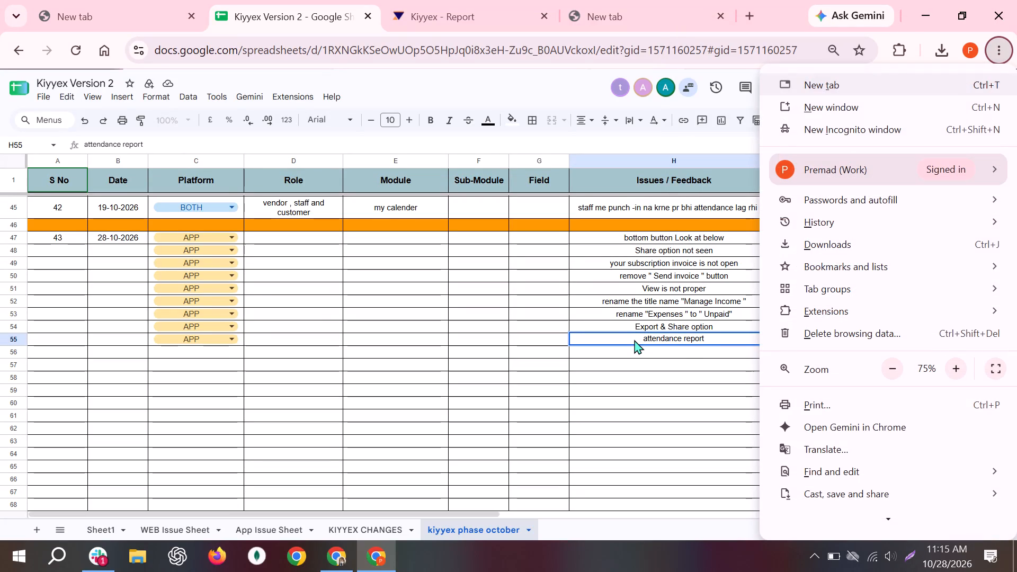
double_click(715, 338)
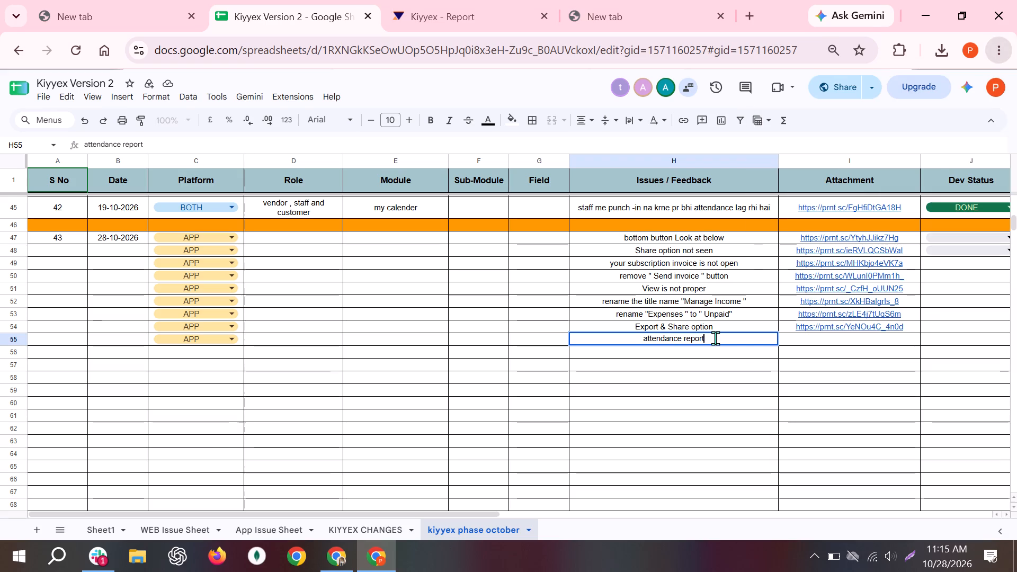
key("space")
type(",")
key("space")
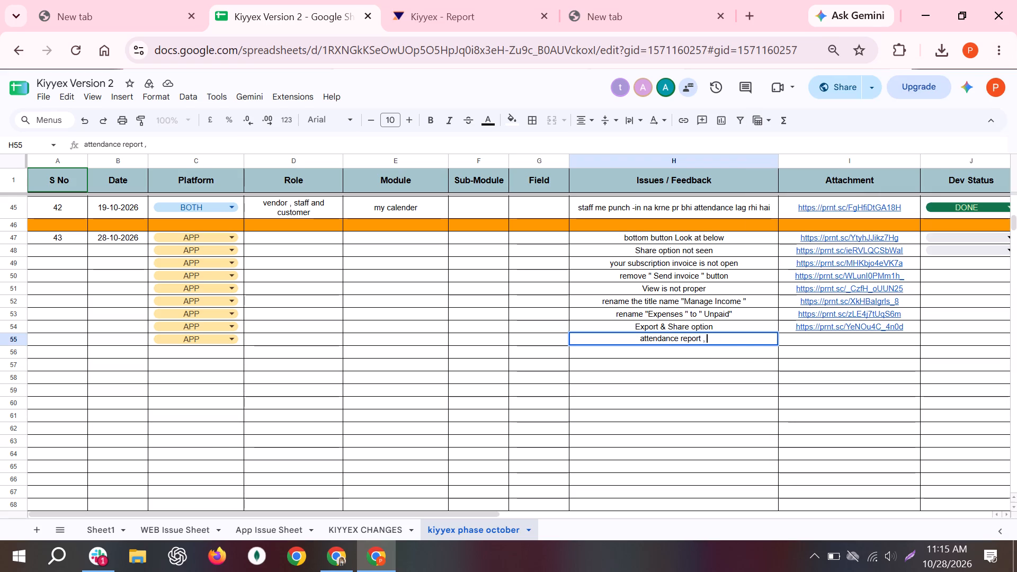
key("super+v")
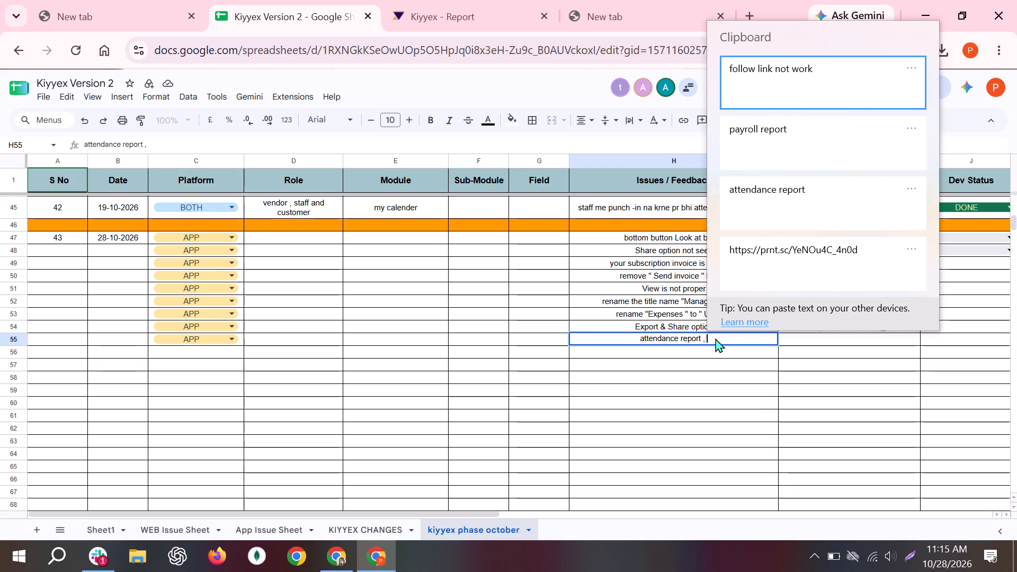
key("Down")
key("Return")
key("ctrl+v")
key("space")
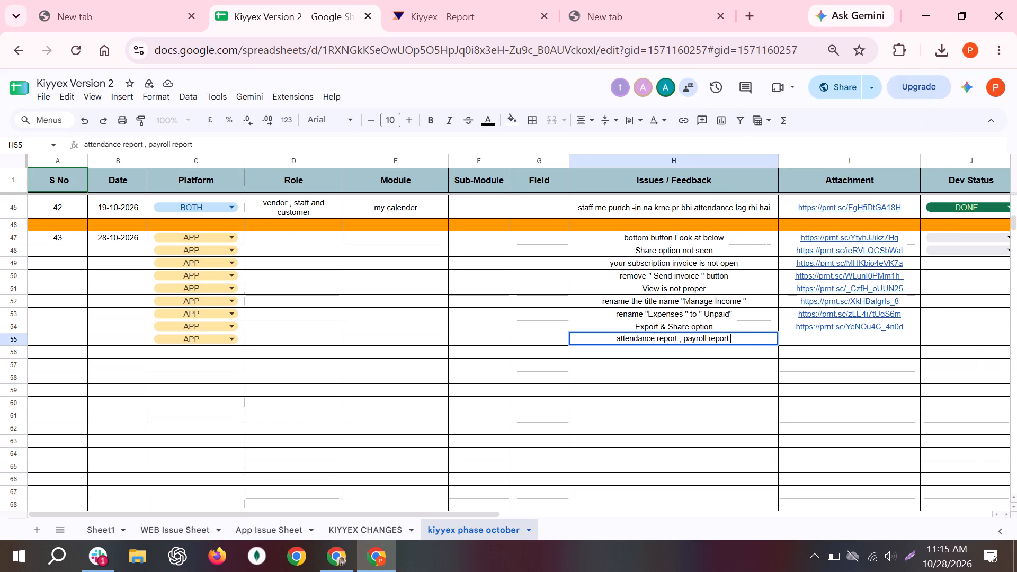
type(",")
key("space")
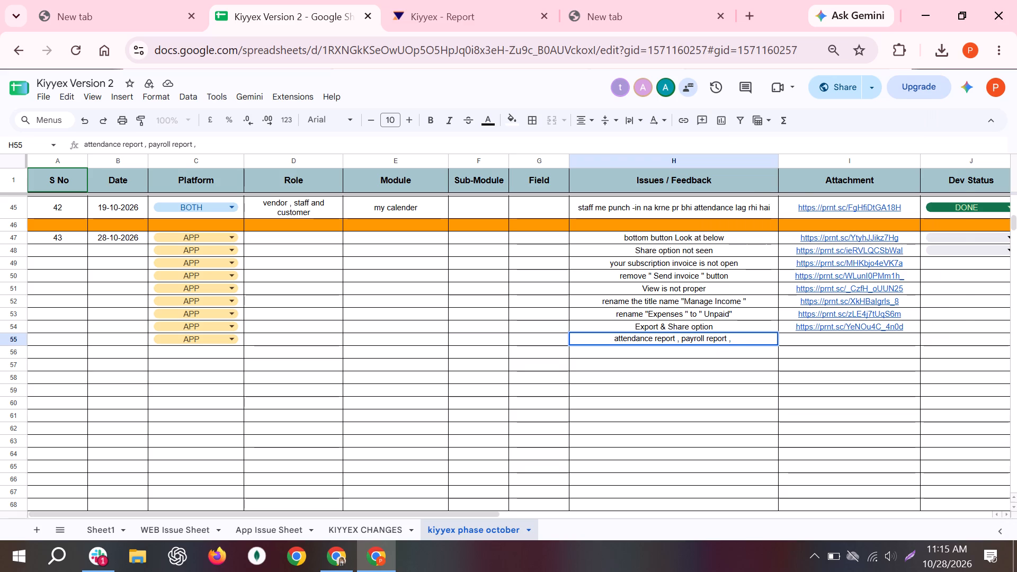
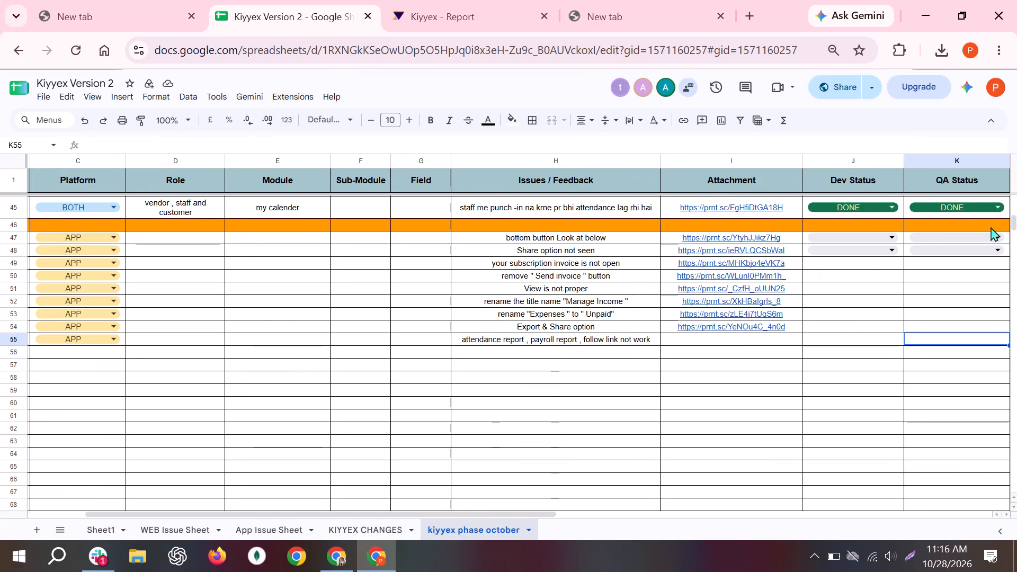
Fill the blank Dev Status dropdown from row 48 down through row 55.
left_click(901, 251)
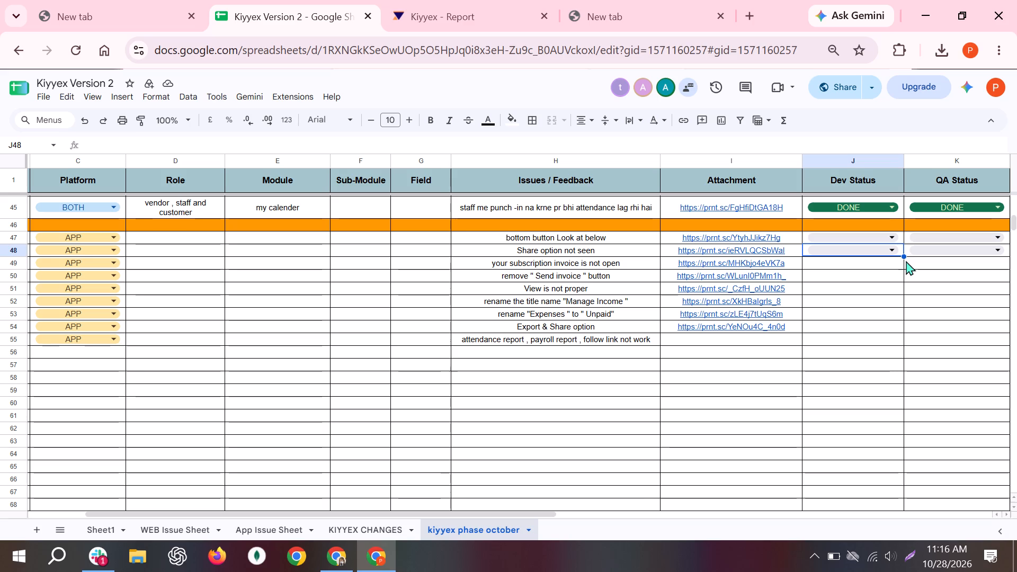
left_click_drag(905, 254, 902, 339)
left_click(959, 278)
Fill the blank QA Status dropdown from row 48 down through row 55.
scroll(959, 278, "left", 1)
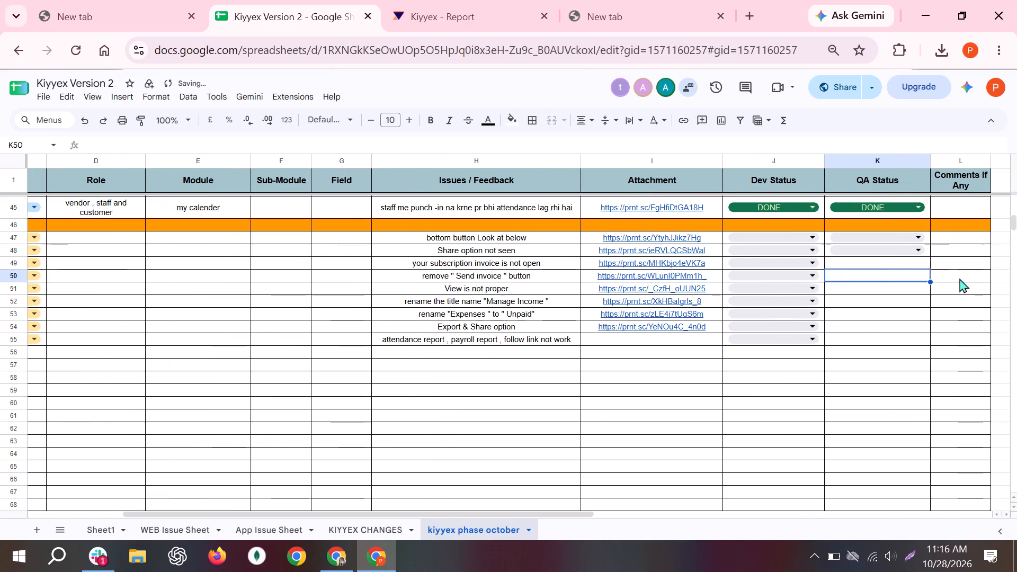
left_click(930, 254)
left_click_drag(930, 254, 930, 263)
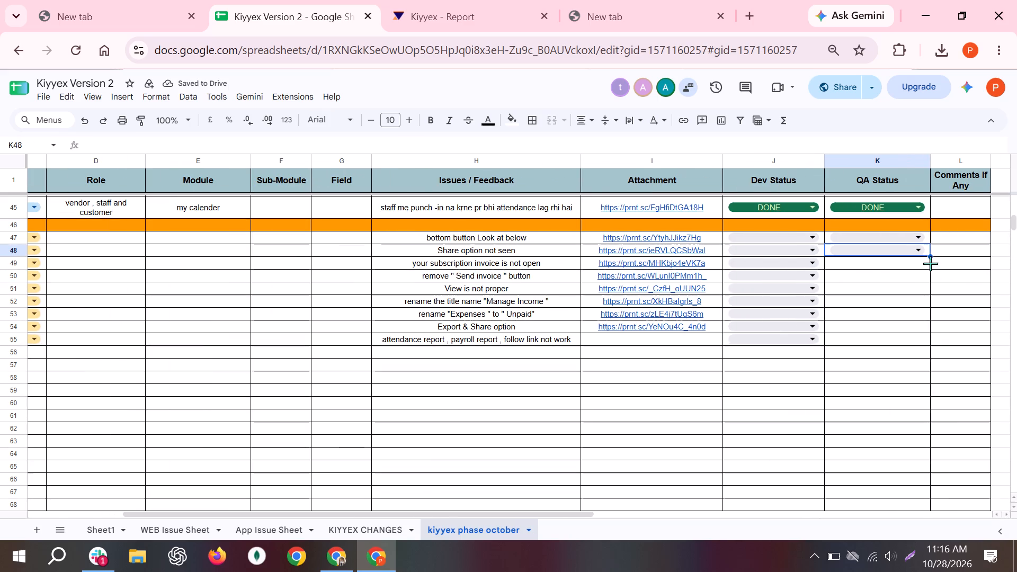
left_click_drag(930, 263, 930, 336)
left_click(890, 353)
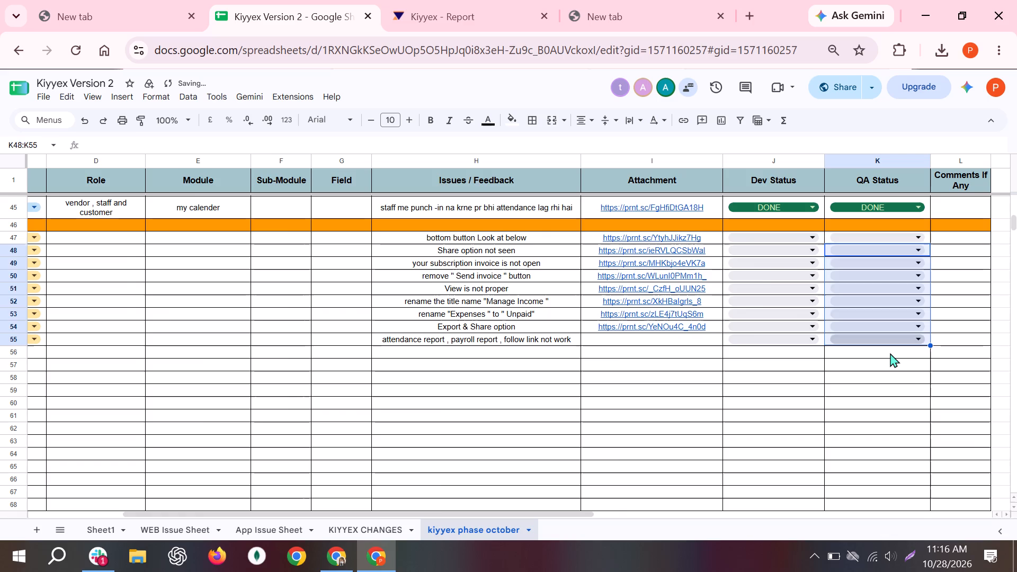
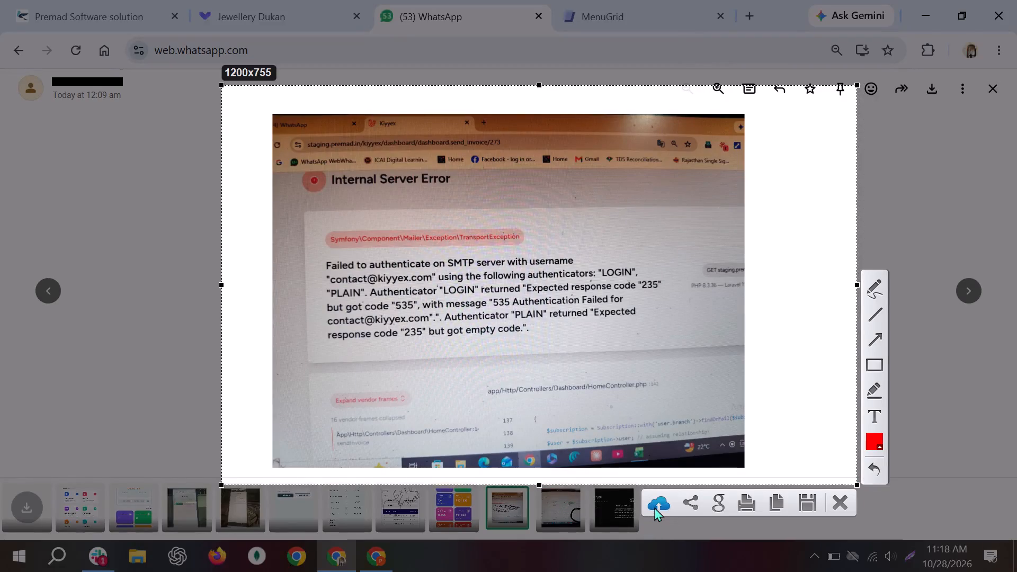
Upload the captured Internal Server Error screenshot and paste its link into the Attachment cell of row 58 in the issue sheet.
left_click(654, 507)
key("alt+Tab")
key("alt+Tab")
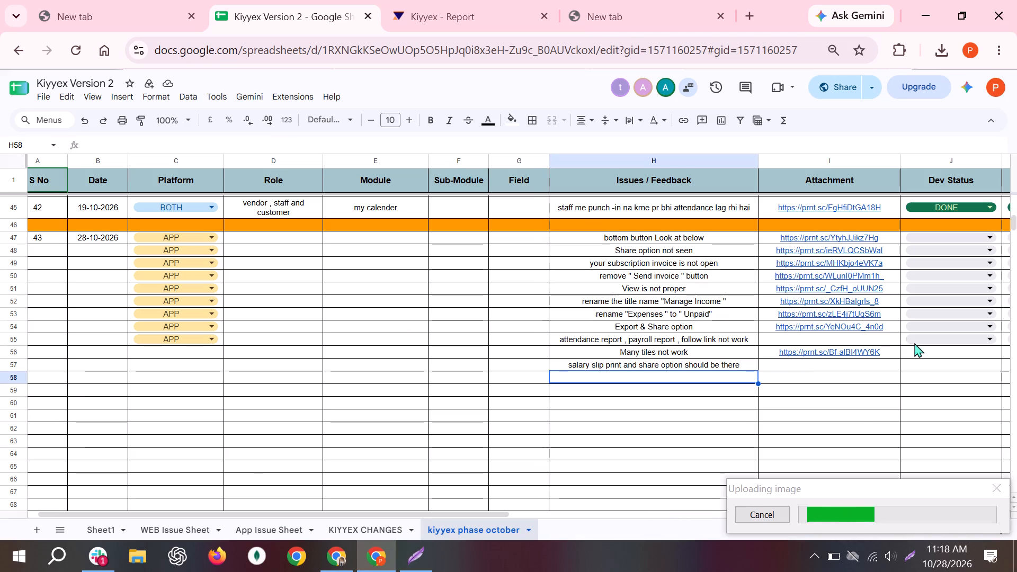
left_click(843, 381)
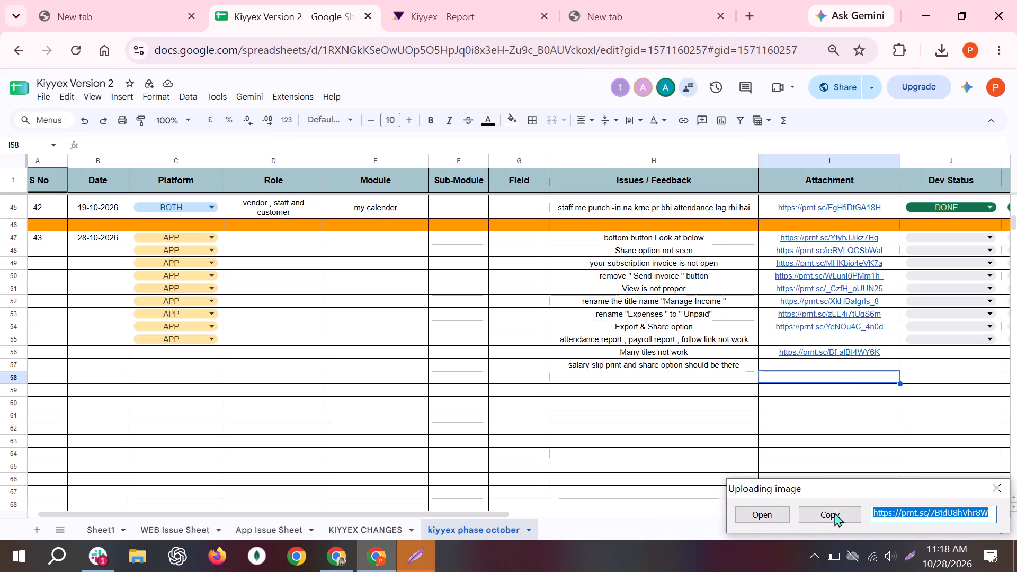
left_click(834, 515)
key("ctrl+v")
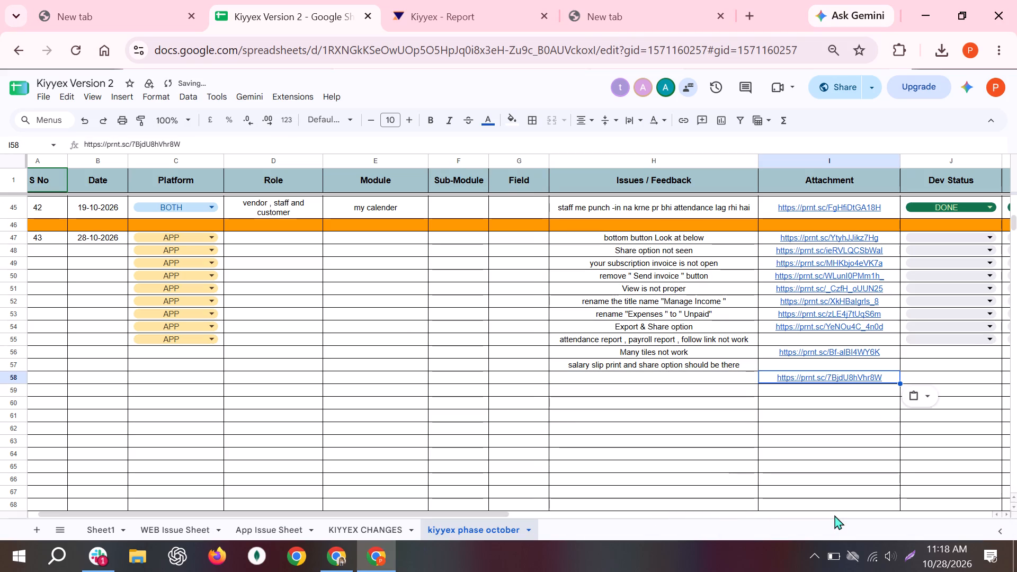
Enter feedback beginning "SMTP" in the Issues / Feedback cell of row 58.
key("Left")
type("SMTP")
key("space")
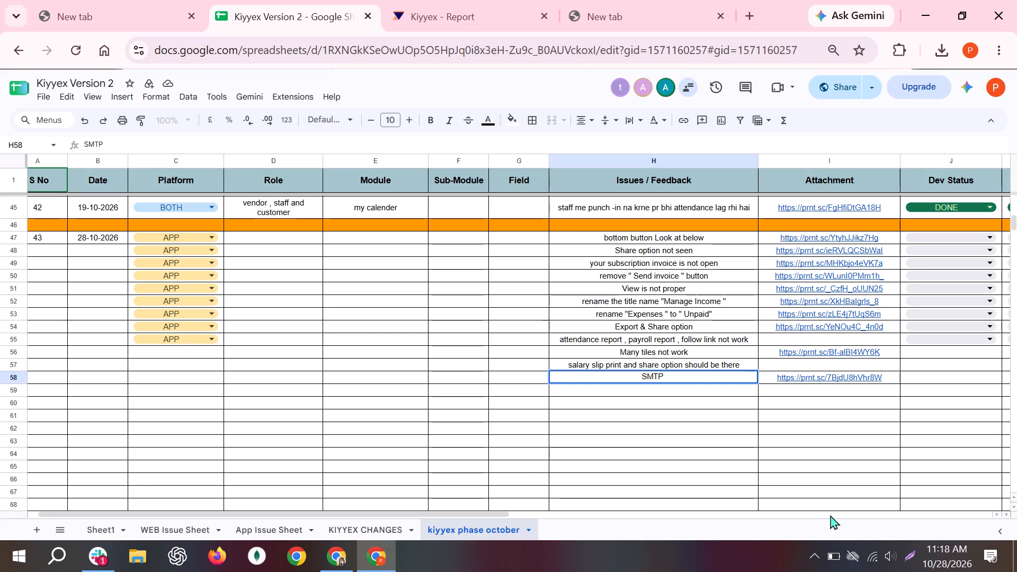
left_click(636, 377)
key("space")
key("Right")
key("Right")
key("Right")
key("Right")
key("Right")
key("Right")
key("Right")
key("Right")
key("Right")
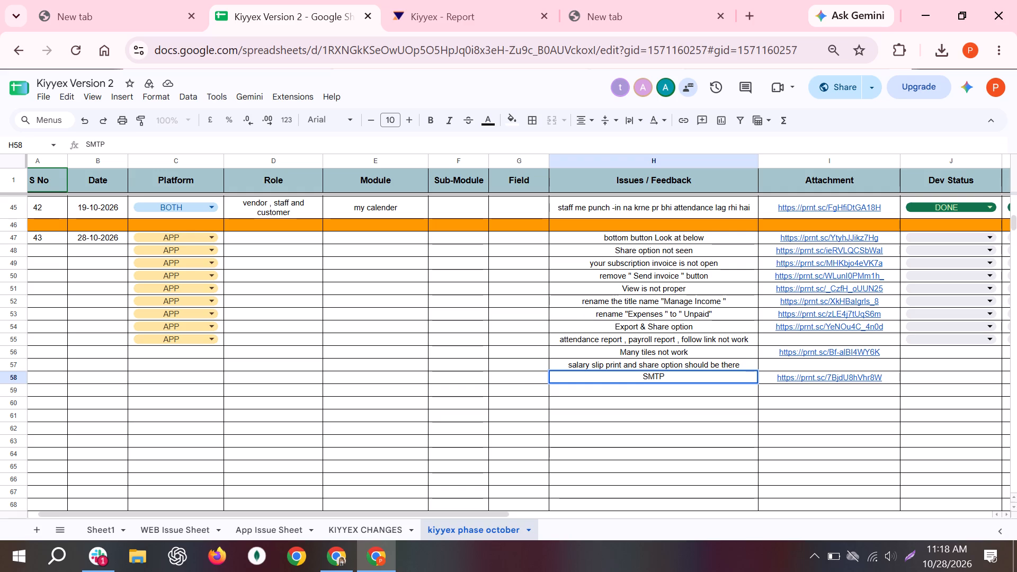
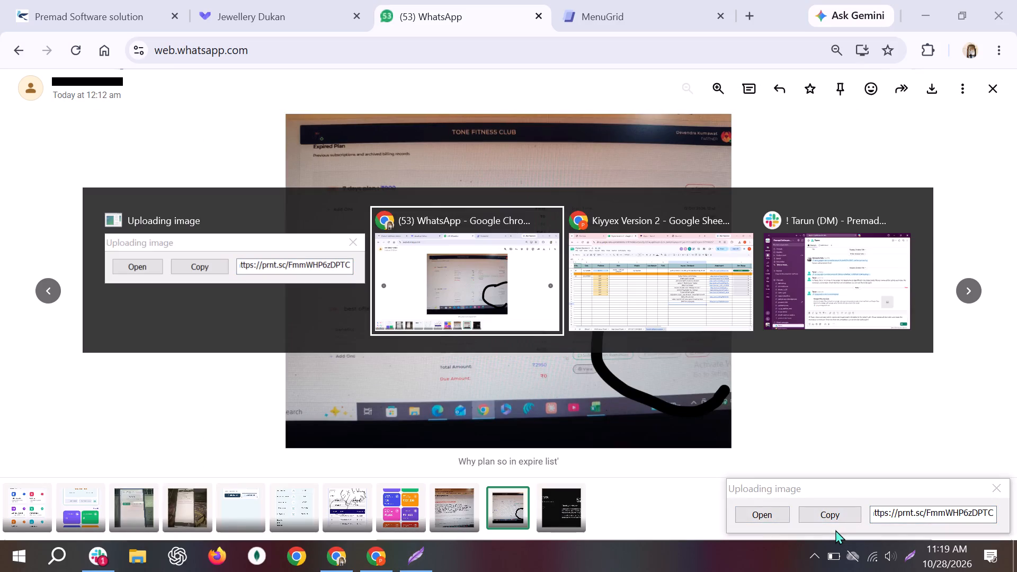
Switch to the Kiyyex Version 2 sheet and select the Attachment cell in row 59 for the uploaded screenshot's link.
key("alt+Tab")
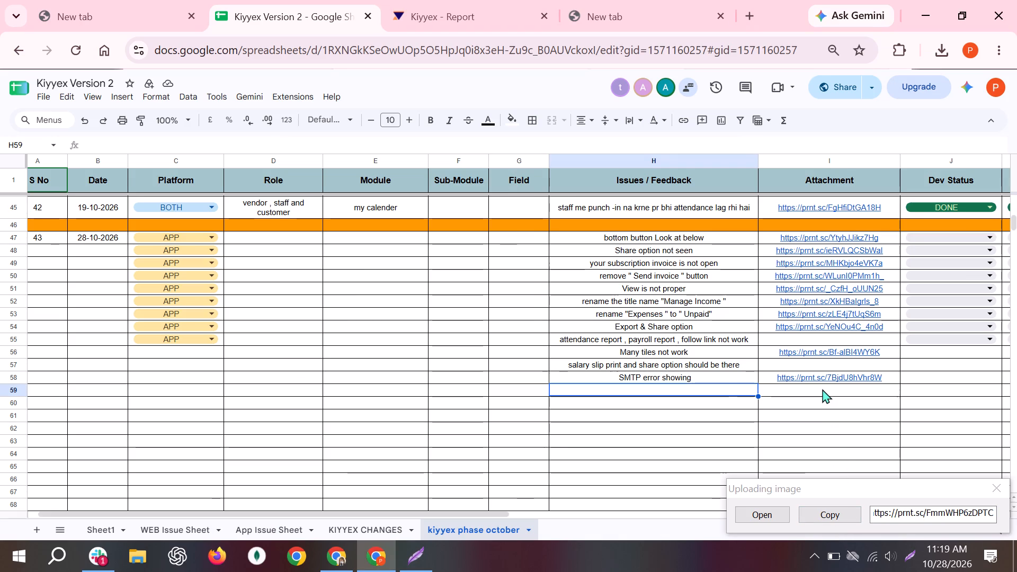
left_click(822, 389)
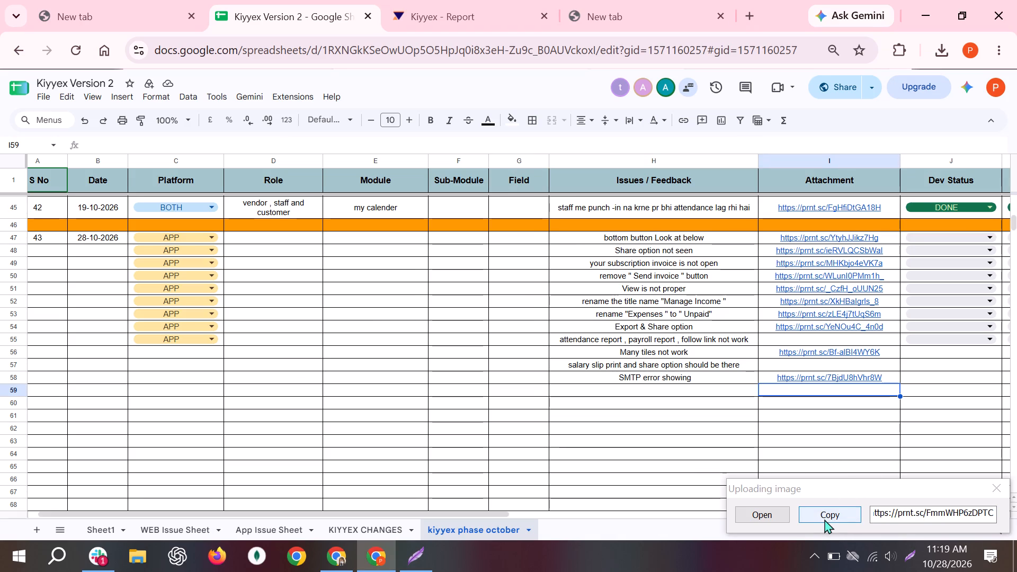
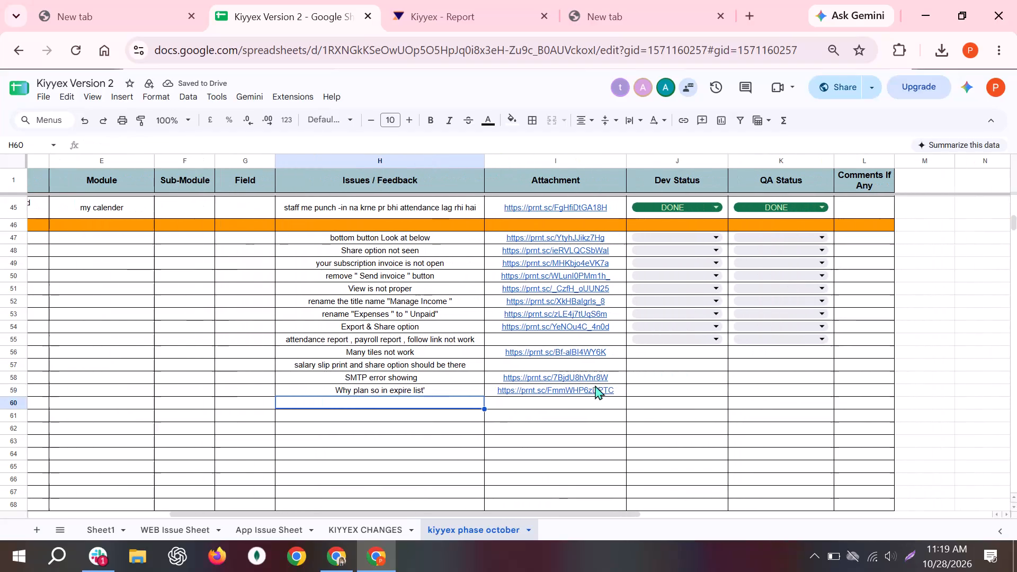
Fill the blank Dev Status and QA Status dropdowns from row 55 down through row 59.
left_click(725, 345)
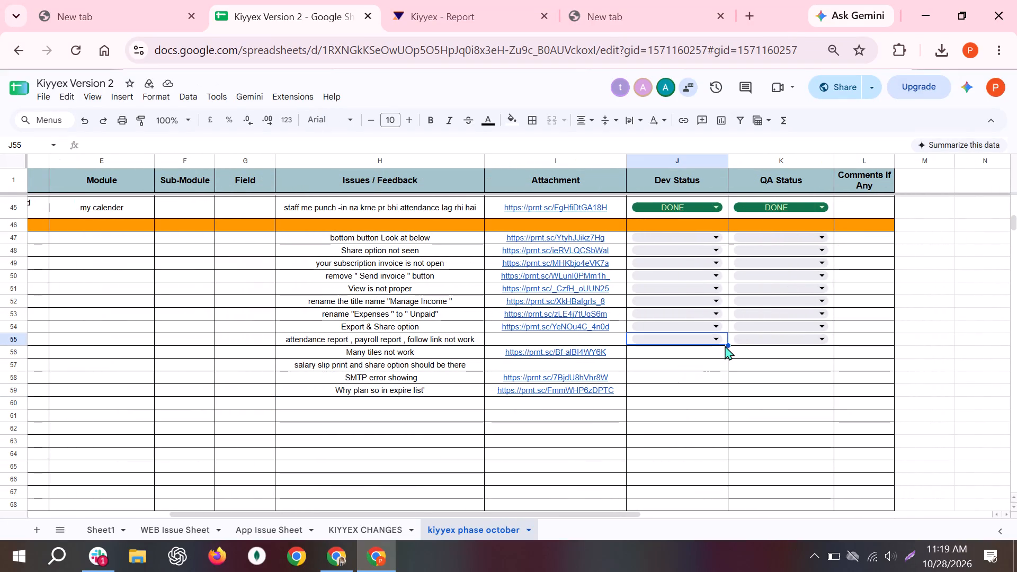
left_click_drag(728, 343, 731, 397)
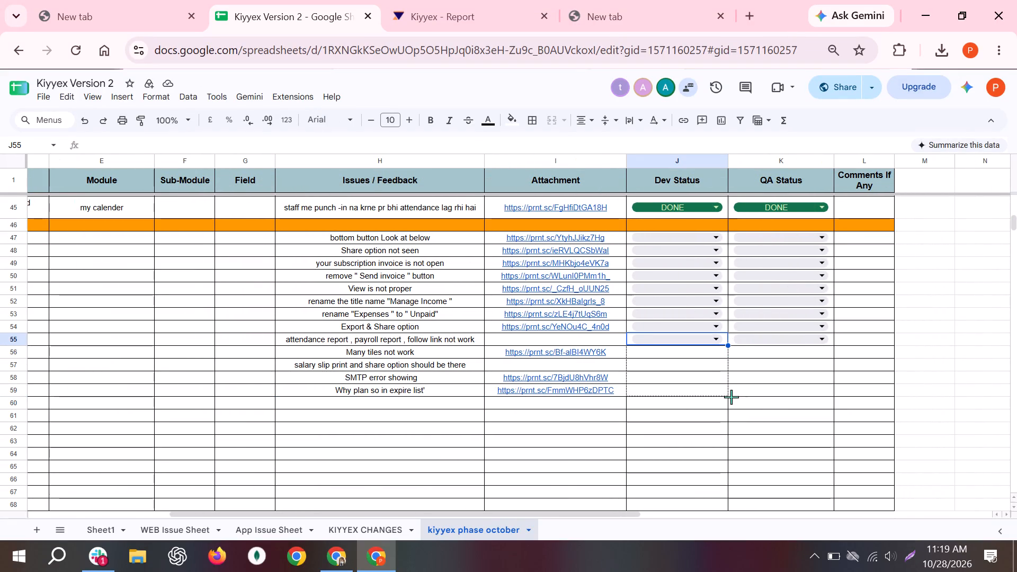
left_click_drag(731, 397, 731, 395)
left_click(833, 342)
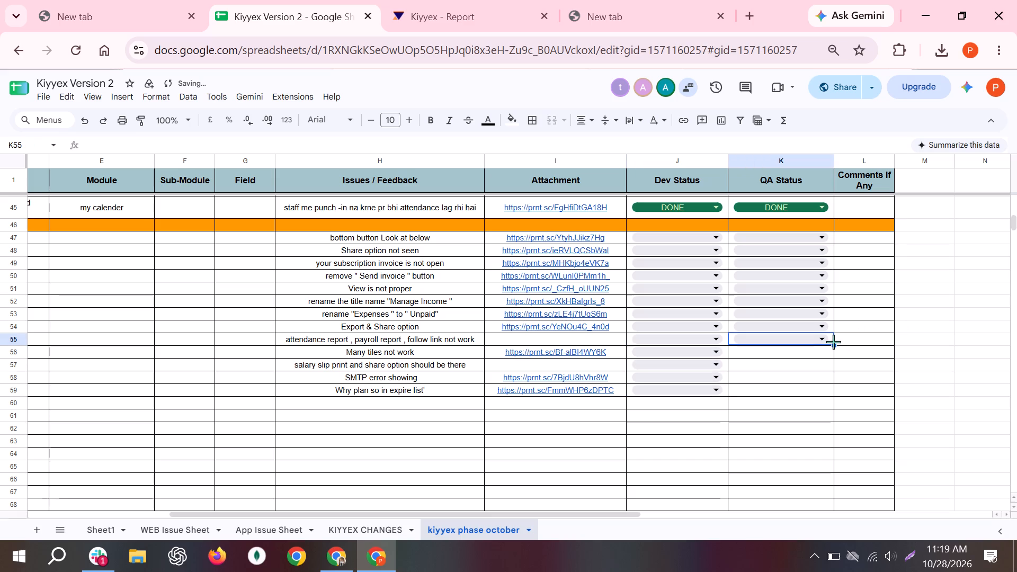
left_click_drag(834, 345, 836, 392)
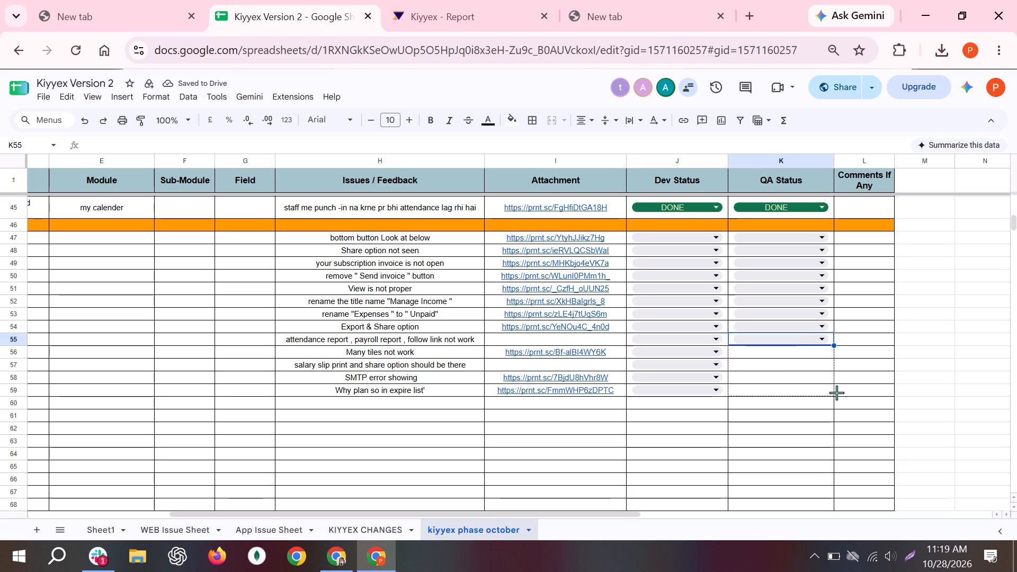
left_click_drag(836, 392, 836, 391)
left_click(858, 388)
scroll(858, 388, "right", 2)
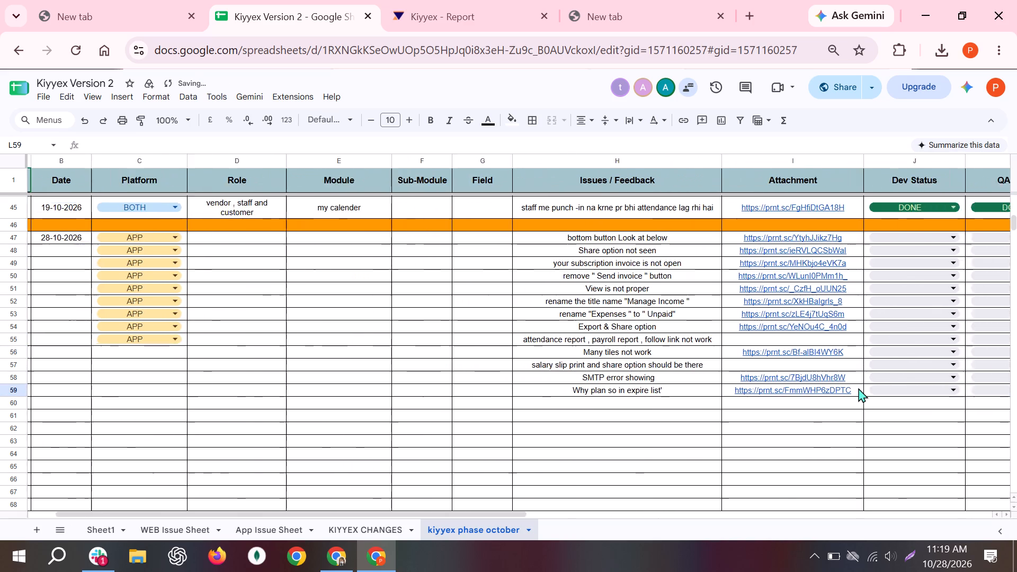
scroll(858, 388, "right", 3)
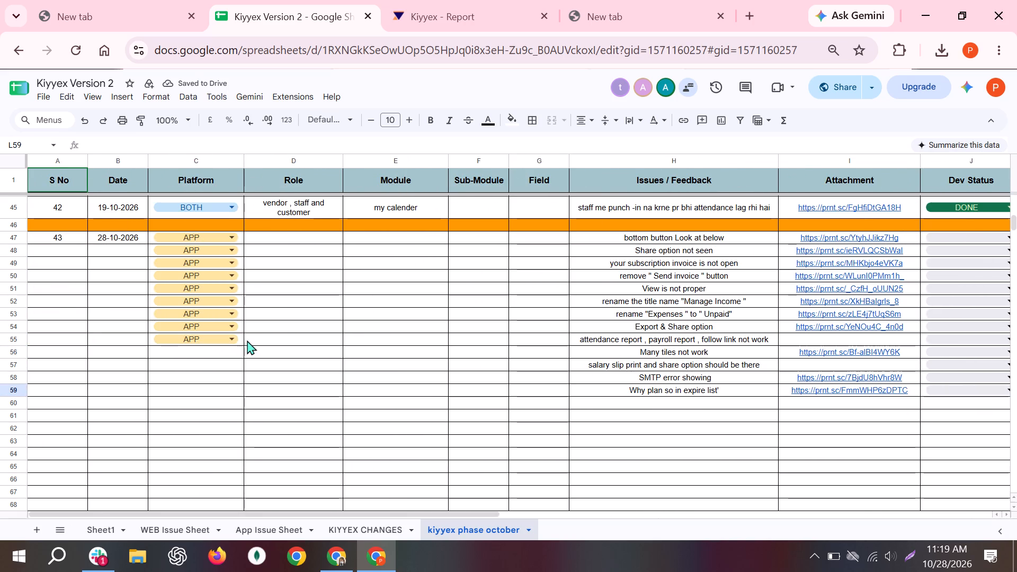
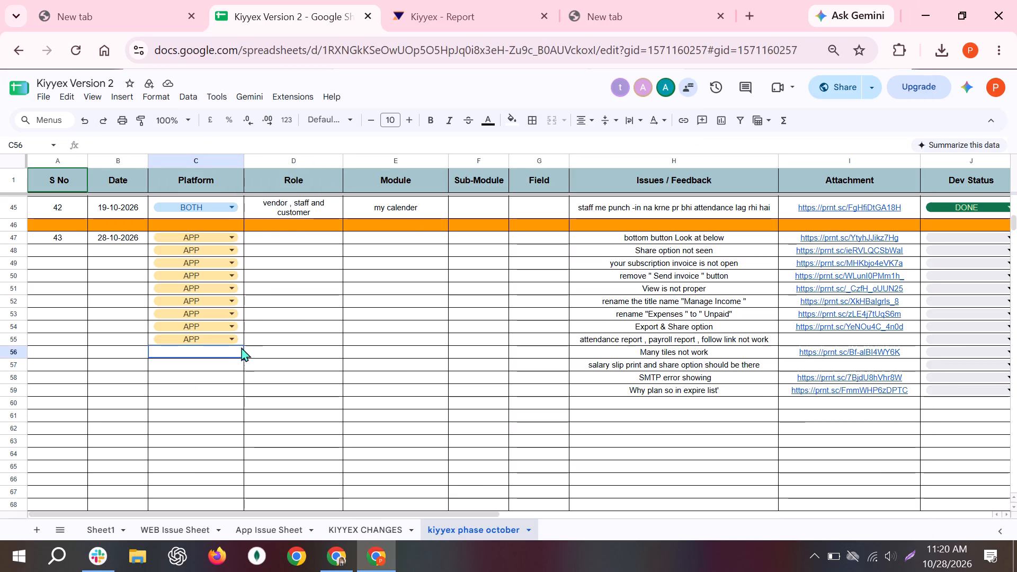
Fill the APP value in the Platform column from row 55 down through row 59.
left_click(243, 341)
left_click_drag(244, 344, 244, 361)
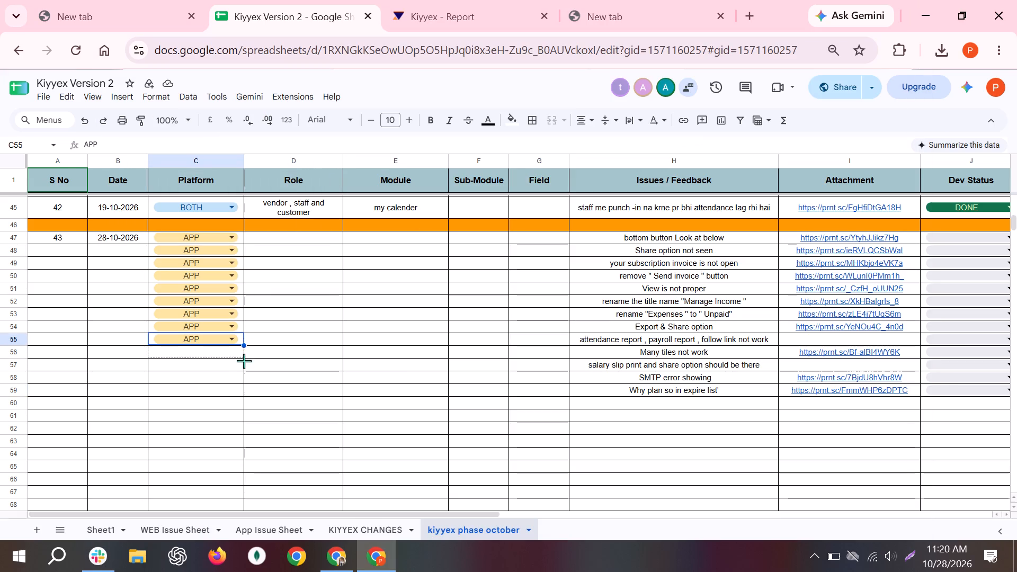
left_click_drag(244, 361, 242, 390)
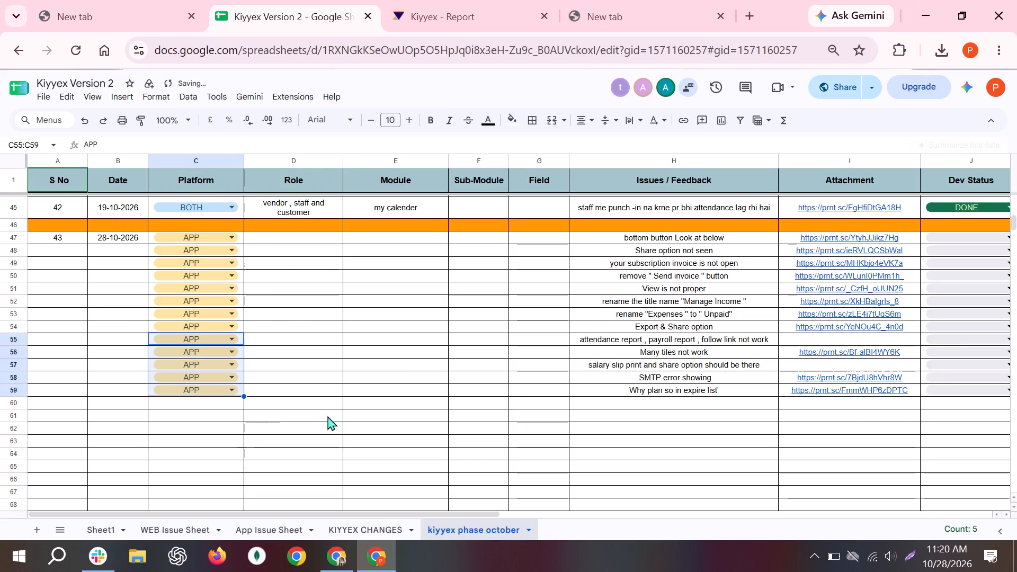
left_click(327, 416)
scroll(367, 423, "left", 1)
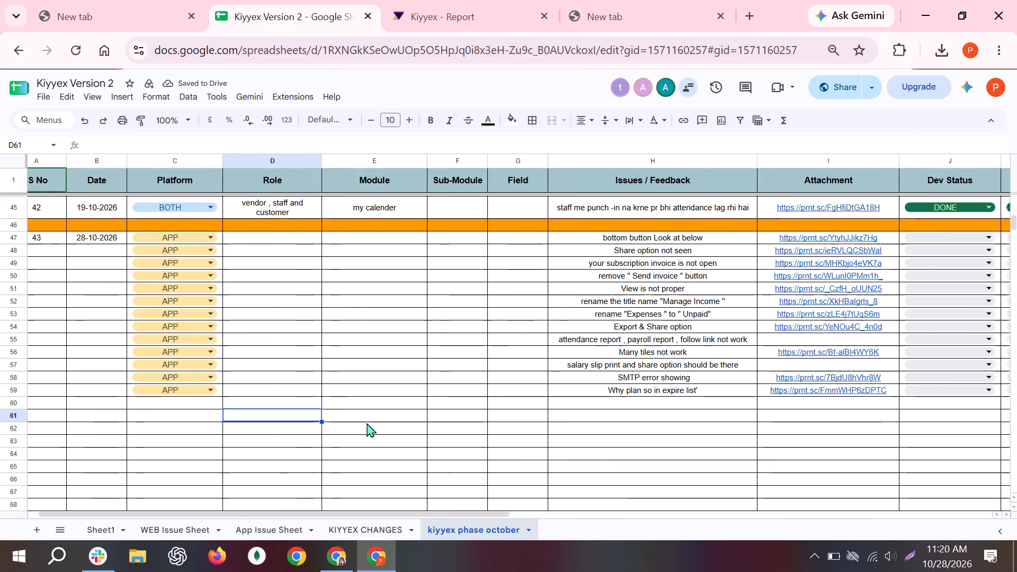
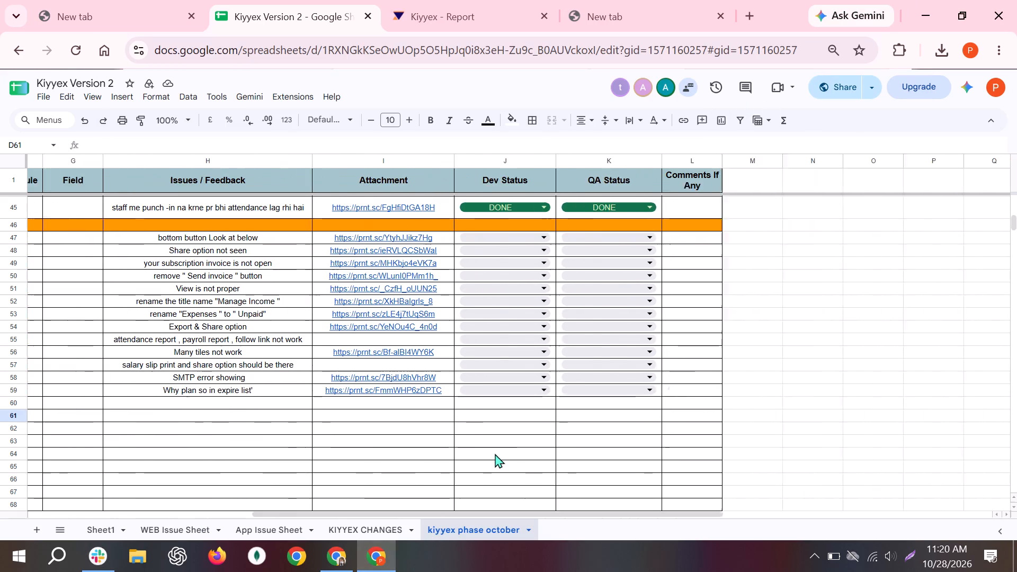
Widen the Comments If Any column so its header fits on a single line.
scroll(495, 453, "left", 2)
scroll(495, 453, "right", 6)
scroll(495, 453, "left", 12)
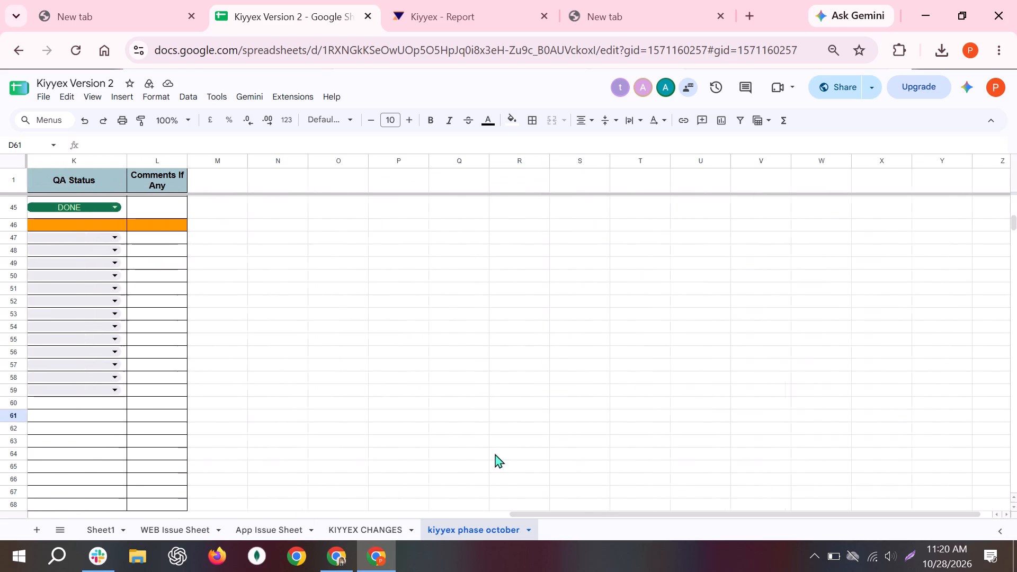
scroll(292, 234, "right", 2)
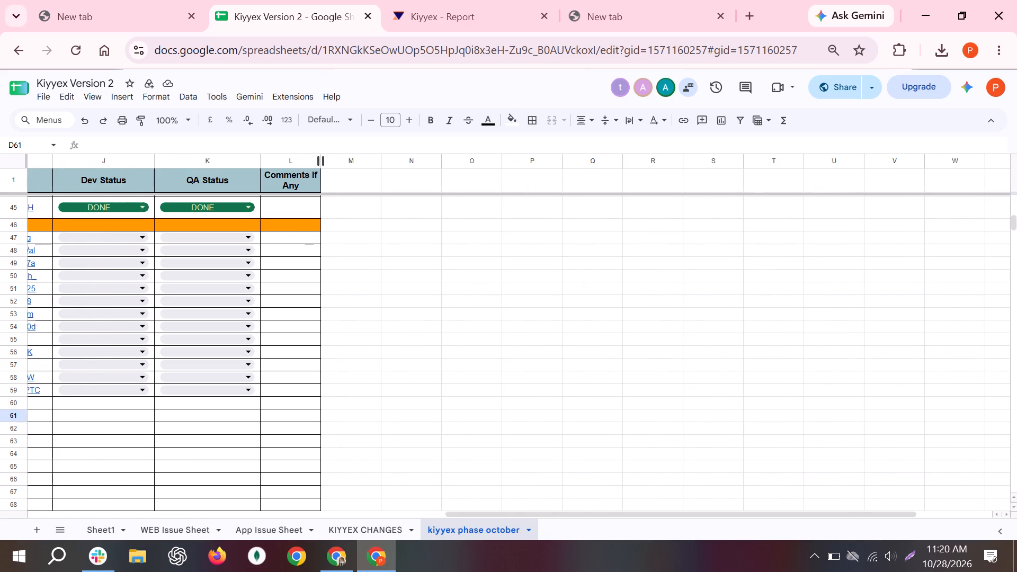
left_click_drag(318, 159, 370, 168)
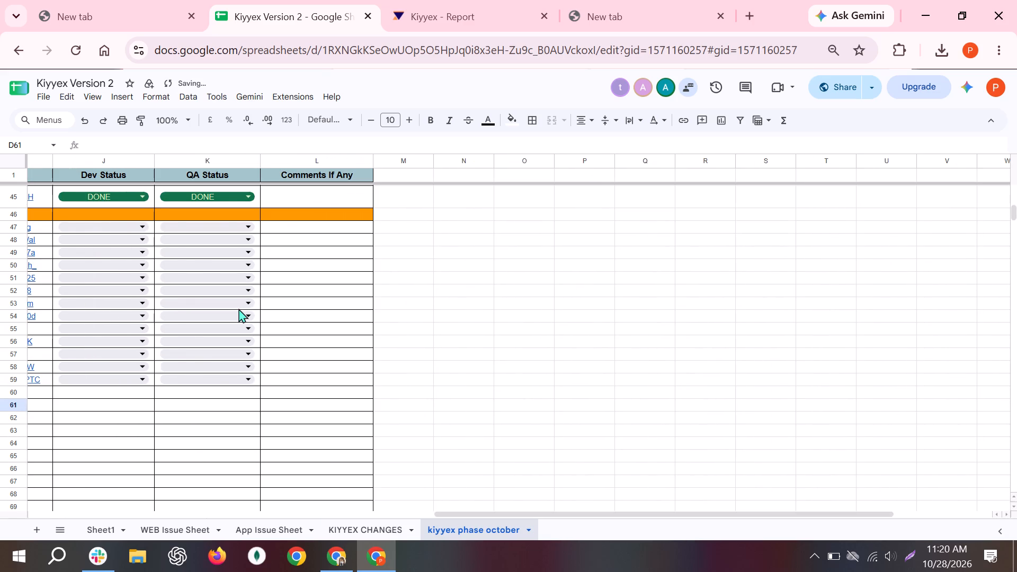
Copy the date 28-10-2026 from row 47 into the Date column for rows 48 through 51.
scroll(238, 308, "right", 18)
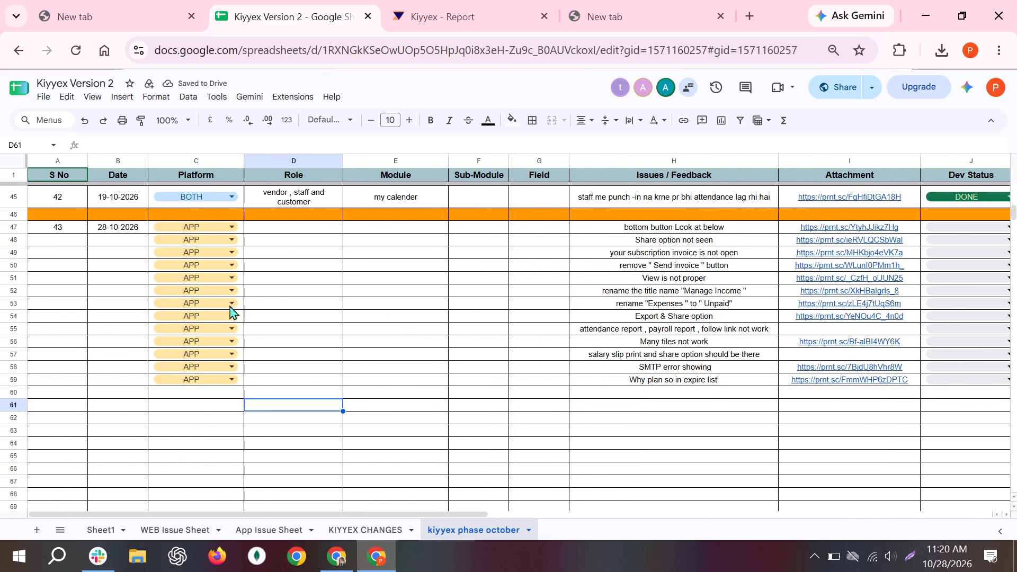
left_click(67, 239)
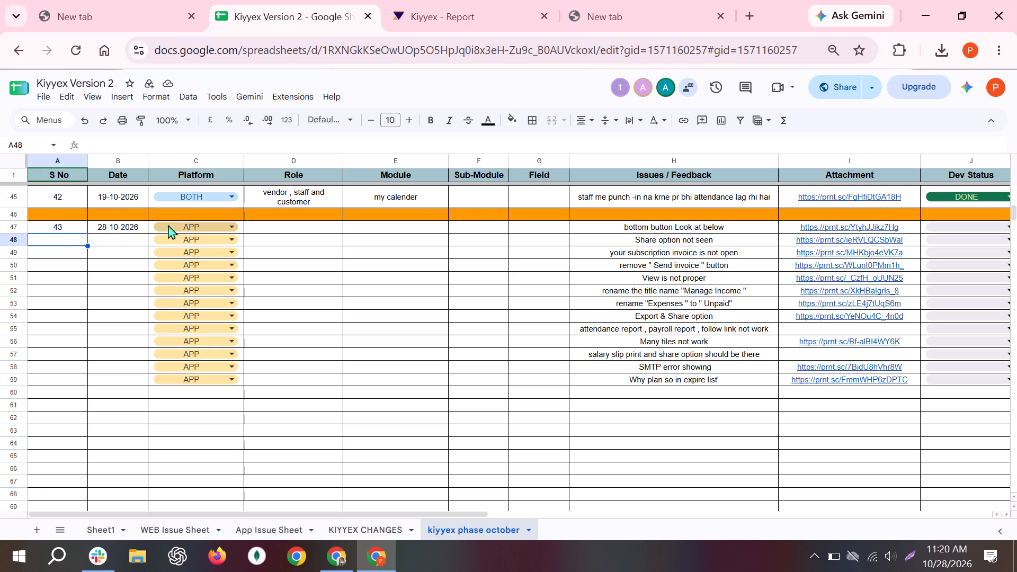
left_click(141, 226)
key("ctrl+c")
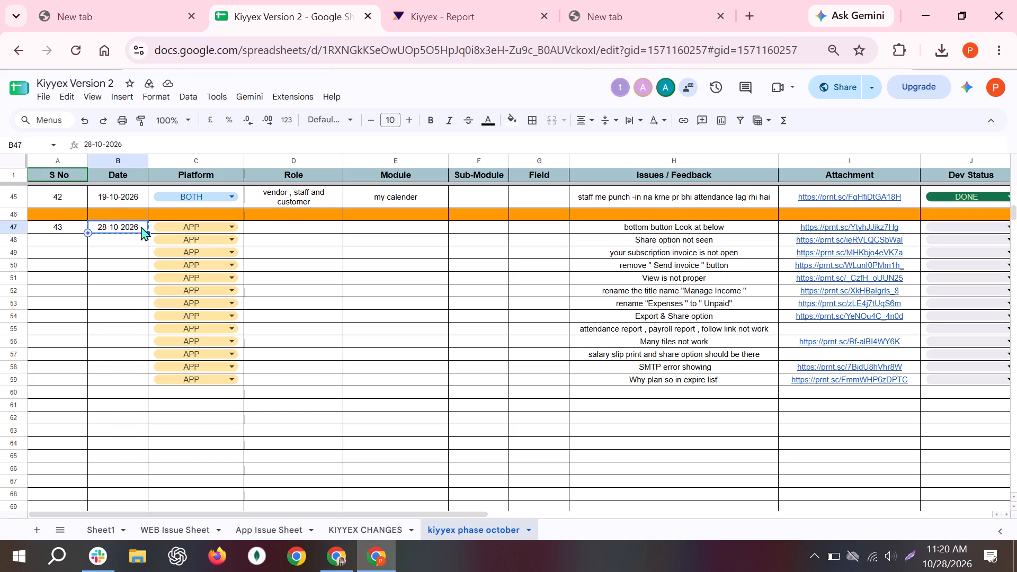
left_click(132, 240)
key("ctrl+v")
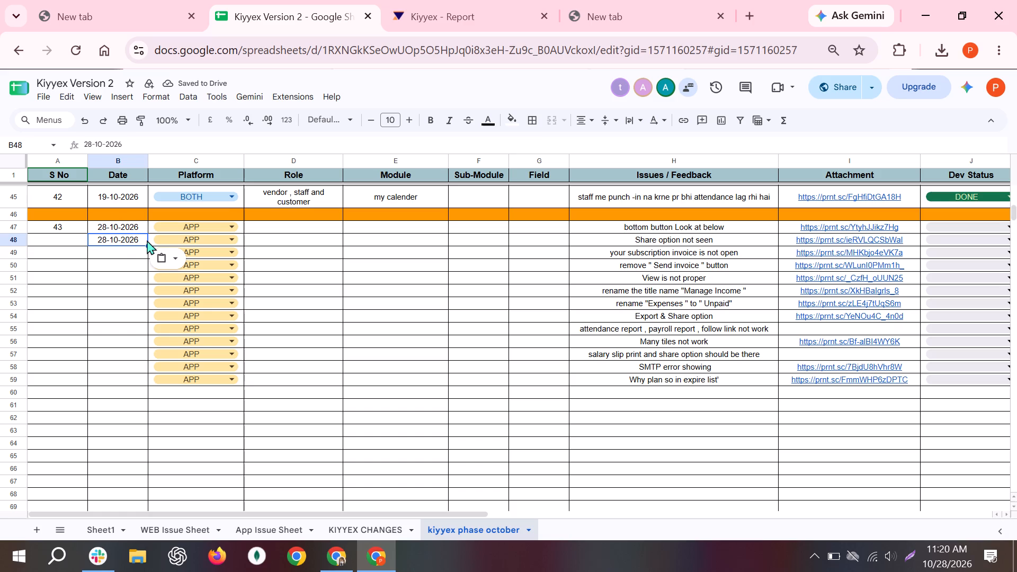
key("Down")
key("ctrl+v")
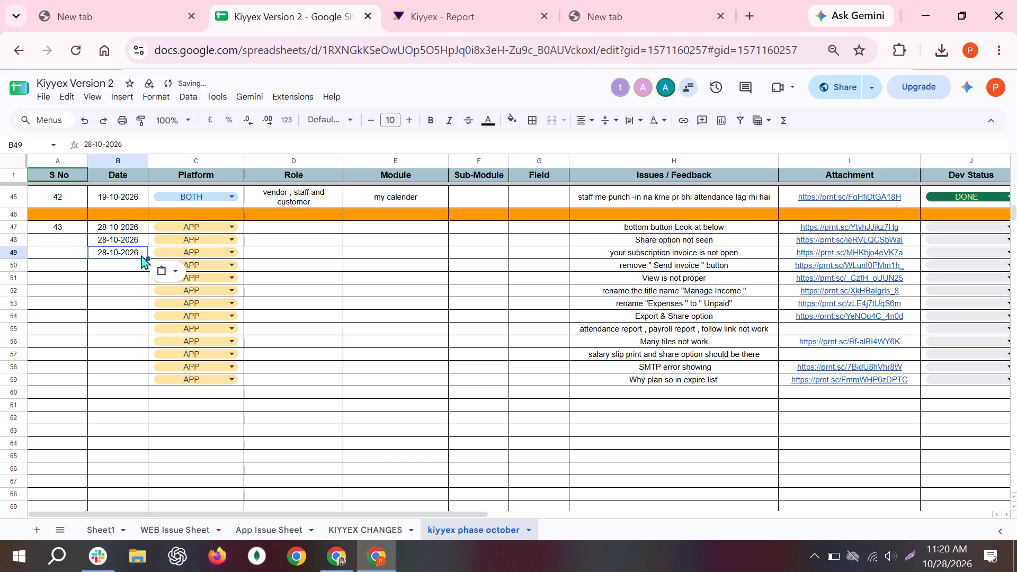
key("ctrl+Down")
key("ctrl+Up")
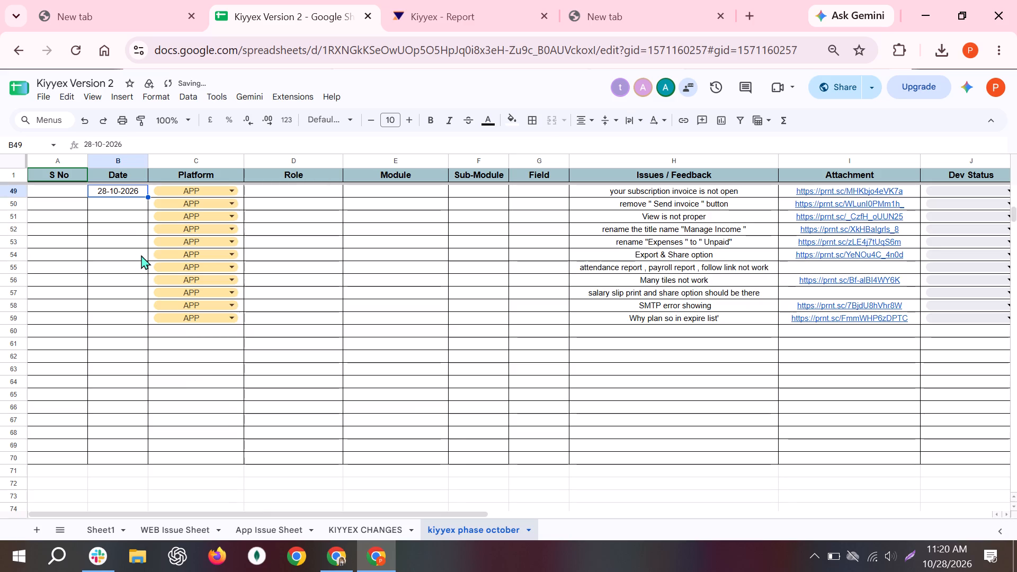
key("Down")
key("ctrl+v")
key("Down")
key("ctrl+v")
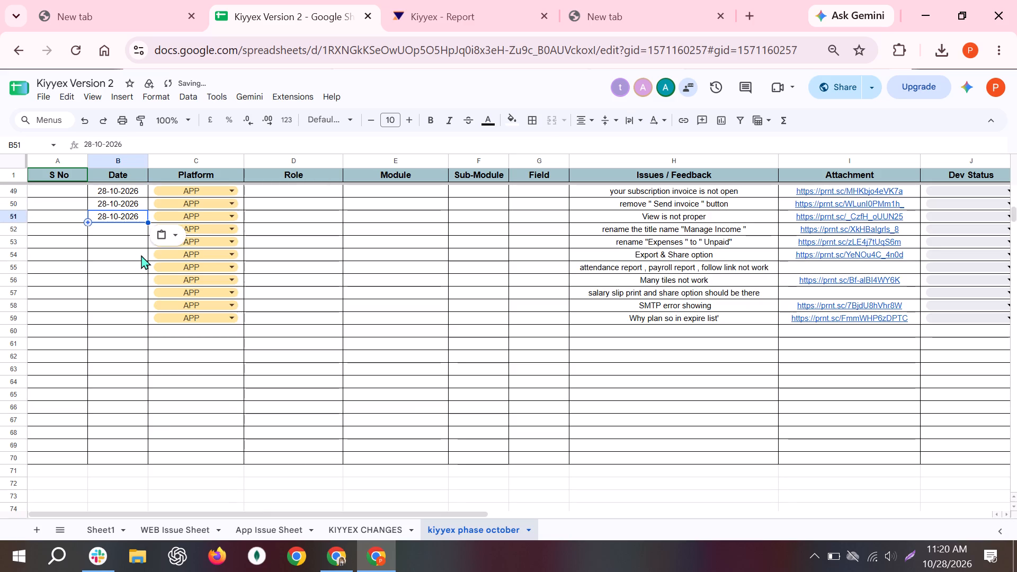
Paste the date 28-10-2026 into the Date column for rows 52 through 59.
key("Down")
key("ctrl+v")
key("Down")
key("ctrl+v")
key("Down")
key("ctrl+v")
key("Down")
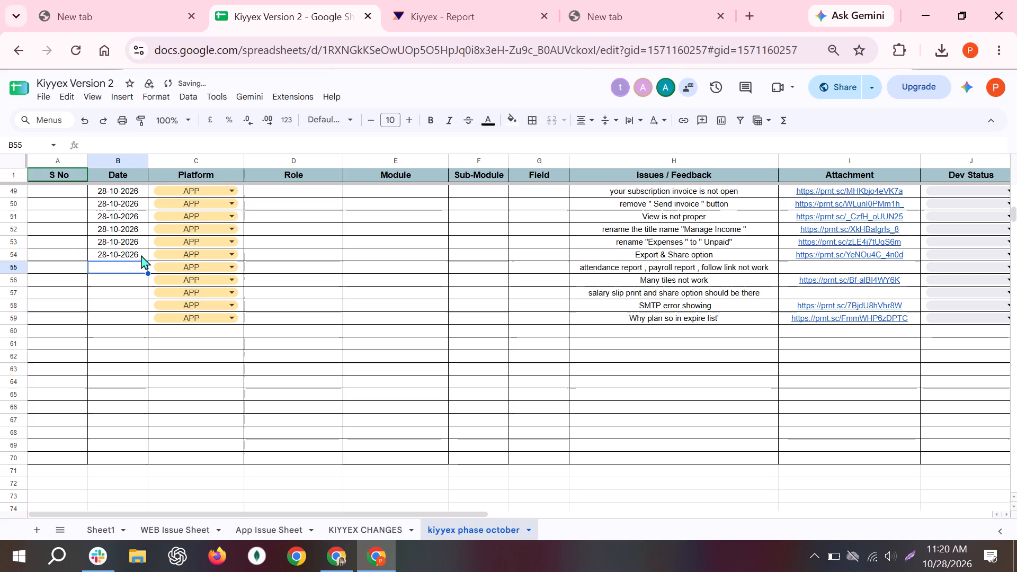
key("ctrl+v")
key("Down")
key("ctrl+v")
key("Down")
key("ctrl+v")
key("Down")
key("ctrl+v")
key("Down")
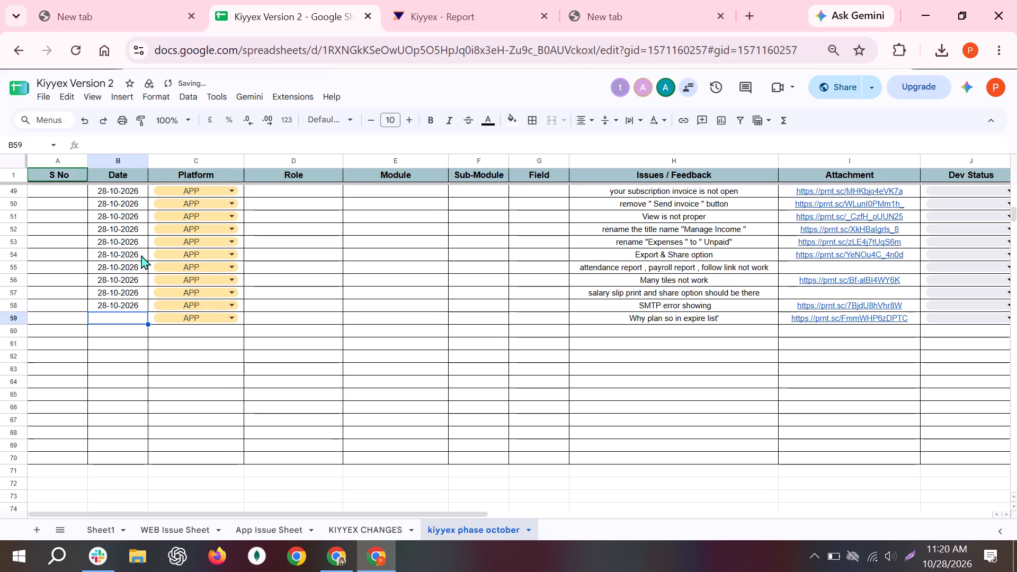
key("ctrl+v")
Enter serial number 44 in the S No column of row 48.
key("Down")
key("Left")
key("Up")
key("Up")
key("Up")
key("Up")
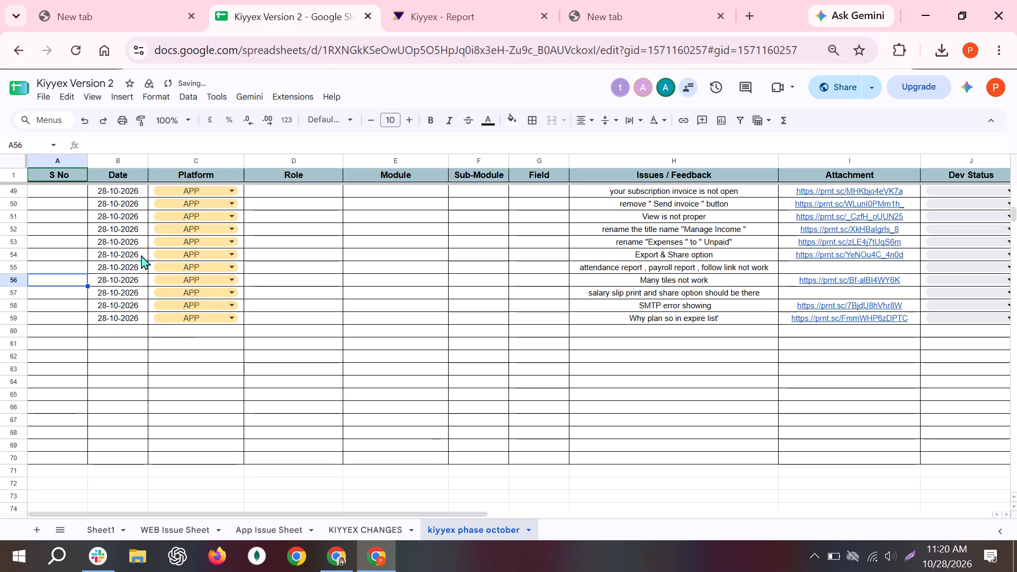
key("Up")
key("Up")
key("Up")
key("Up")
key("Up")
key("Up")
key("Up")
key("Up")
key("Up")
key("Up")
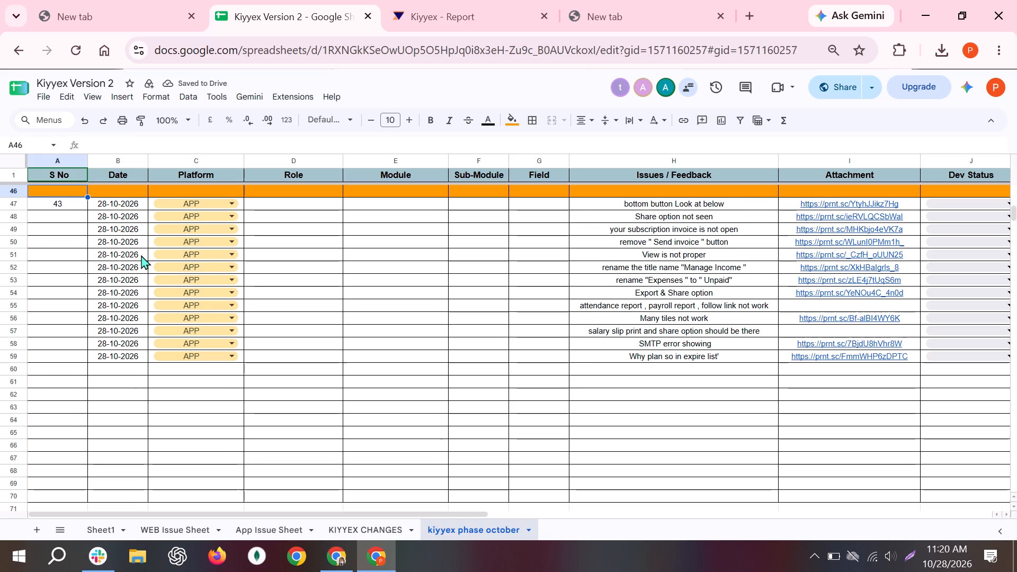
key("Up")
key("Down")
key("Down")
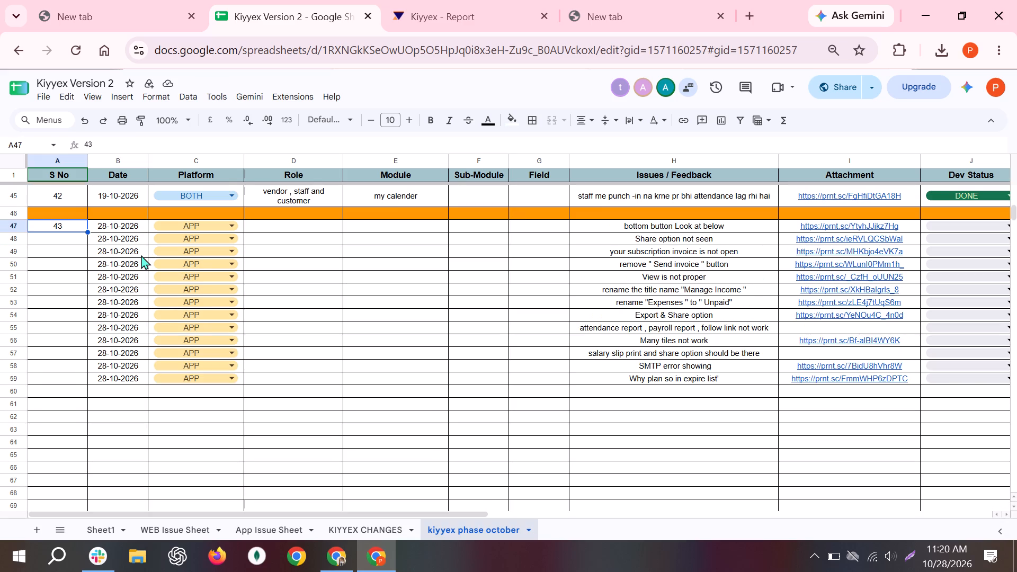
key("Down")
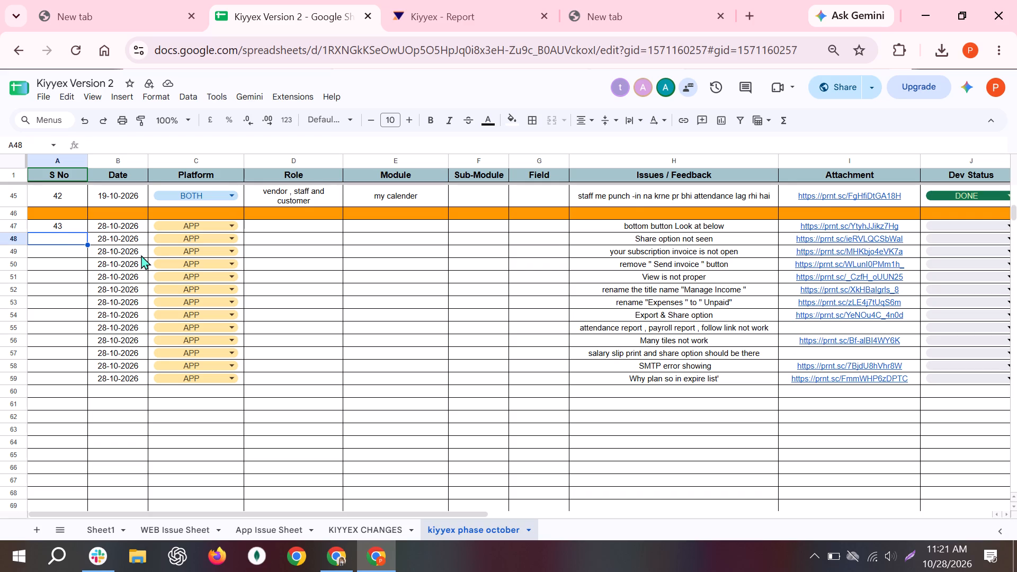
type("44")
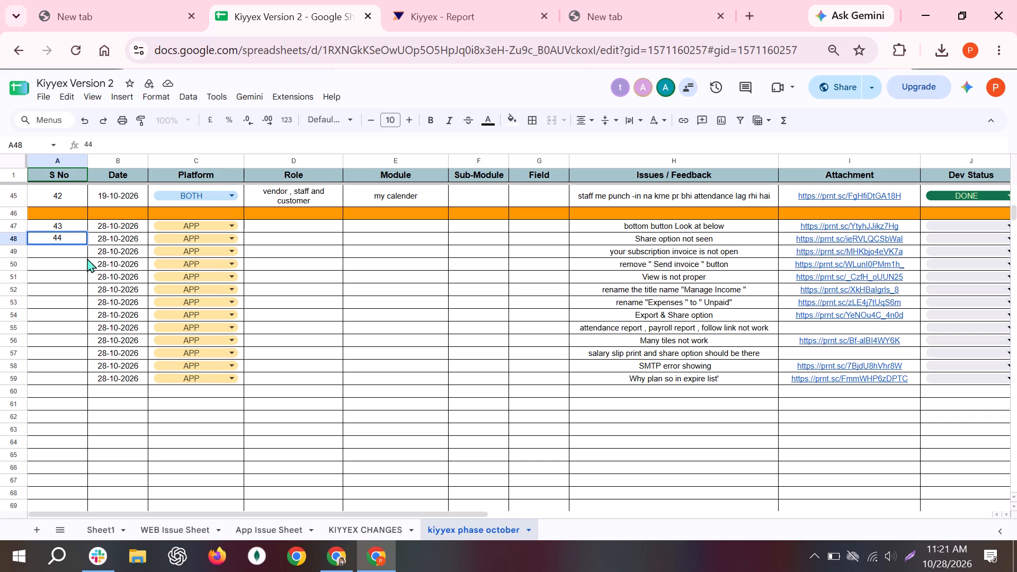
Extend the S No series from 43 and 44 in rows 47 and 48 down to 55 in row 59.
left_click(70, 226)
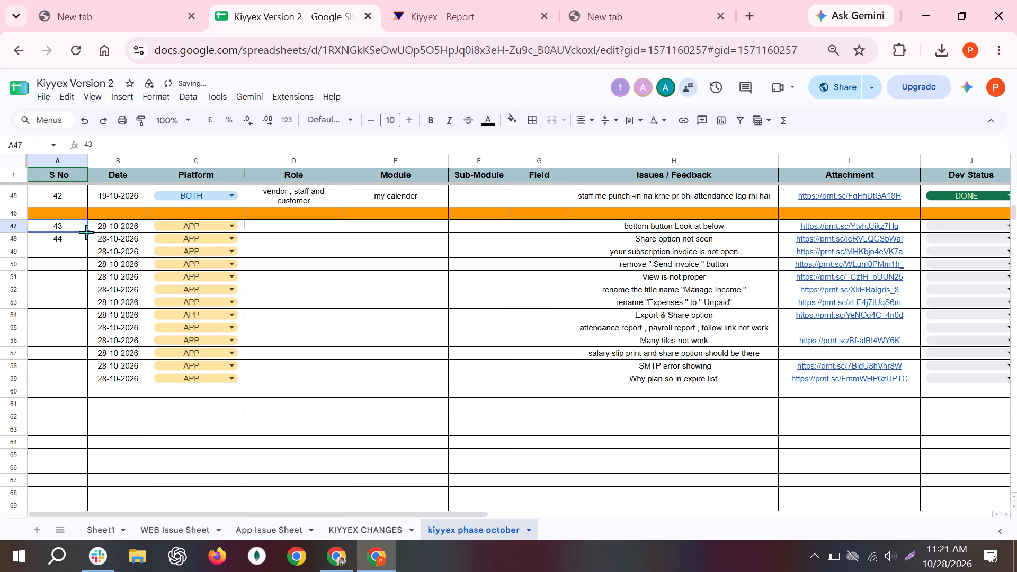
key("shift+Down")
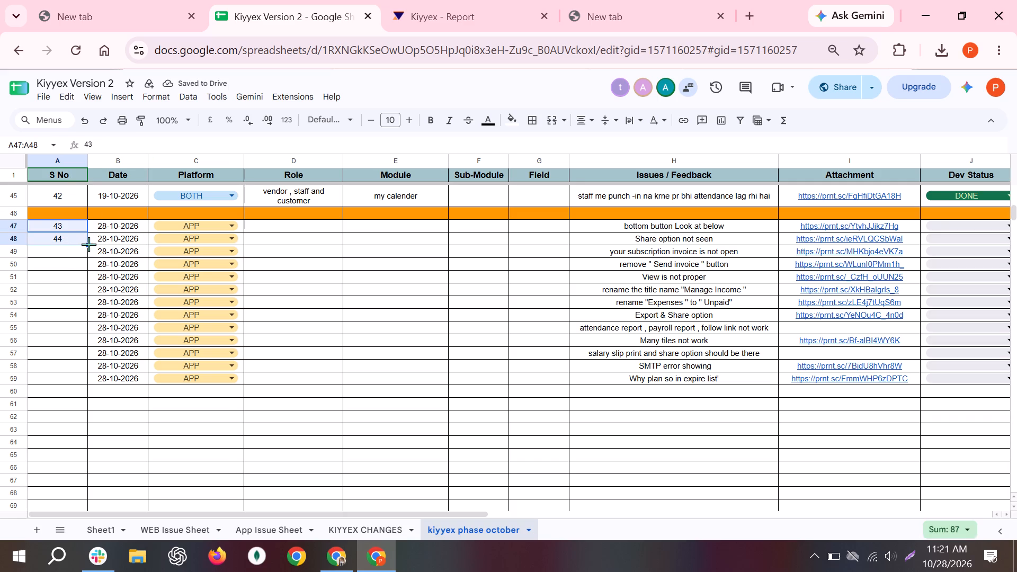
left_click_drag(88, 244, 86, 373)
left_click_drag(86, 373, 87, 382)
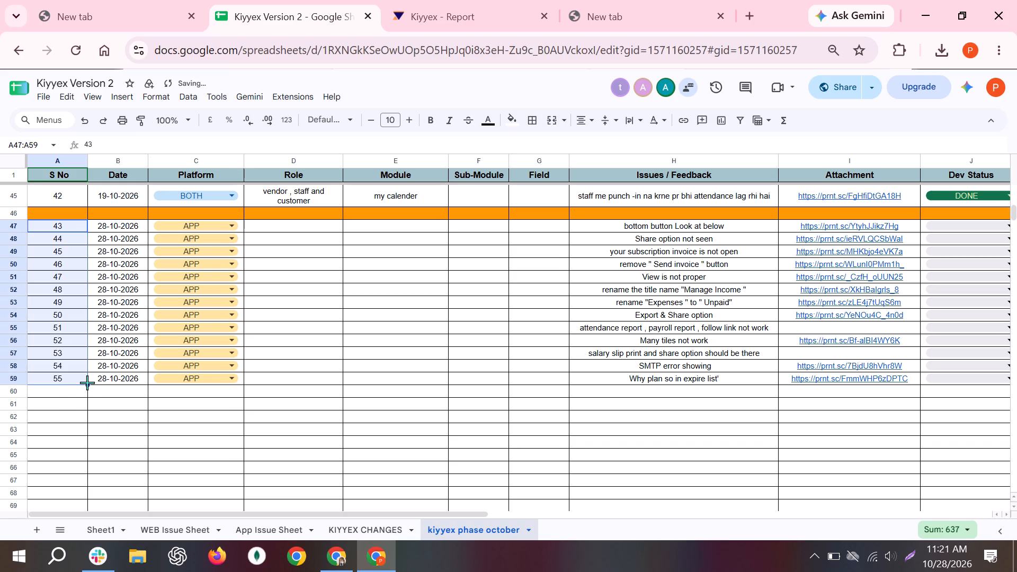
left_click(108, 405)
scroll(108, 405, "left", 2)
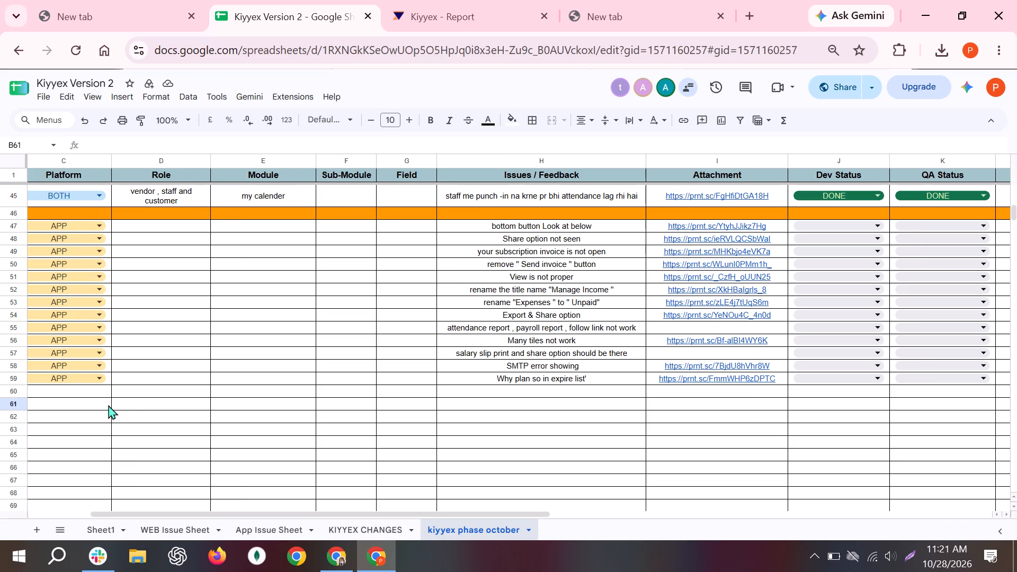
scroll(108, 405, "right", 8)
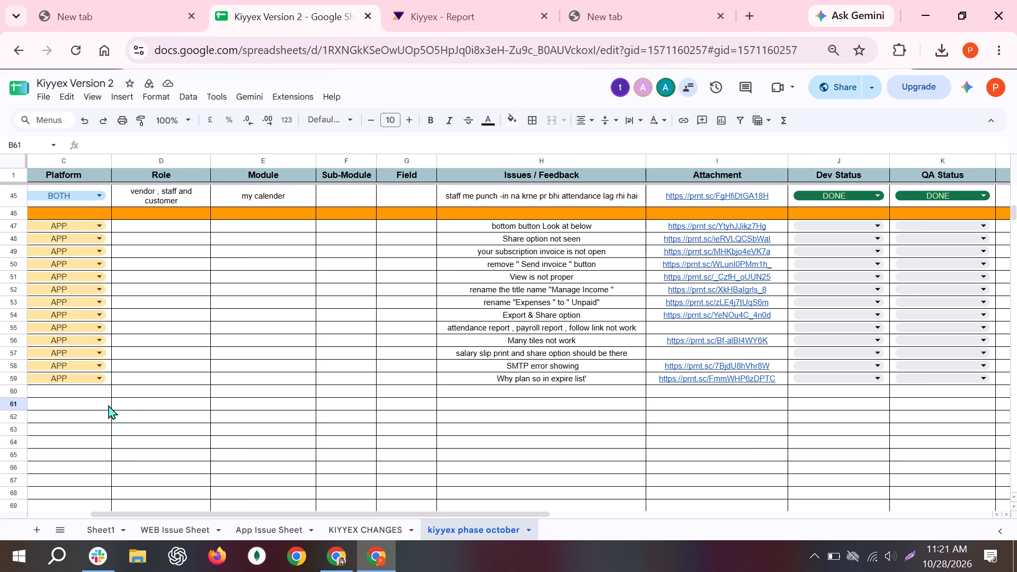
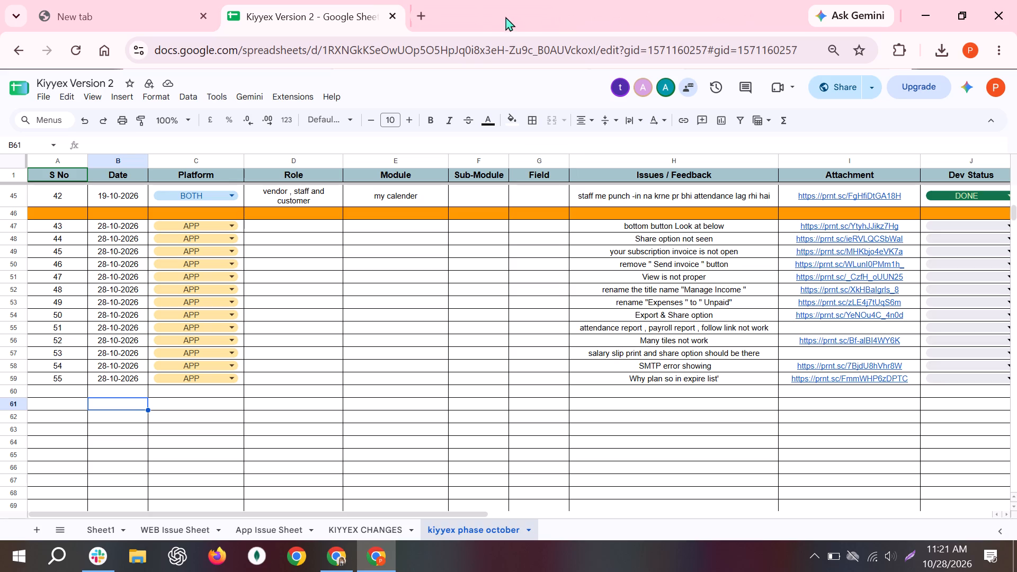
Open the Pathyk Maintenance Web & App spreadsheet in a new browser tab.
left_click(424, 15)
type("pat")
key("Down")
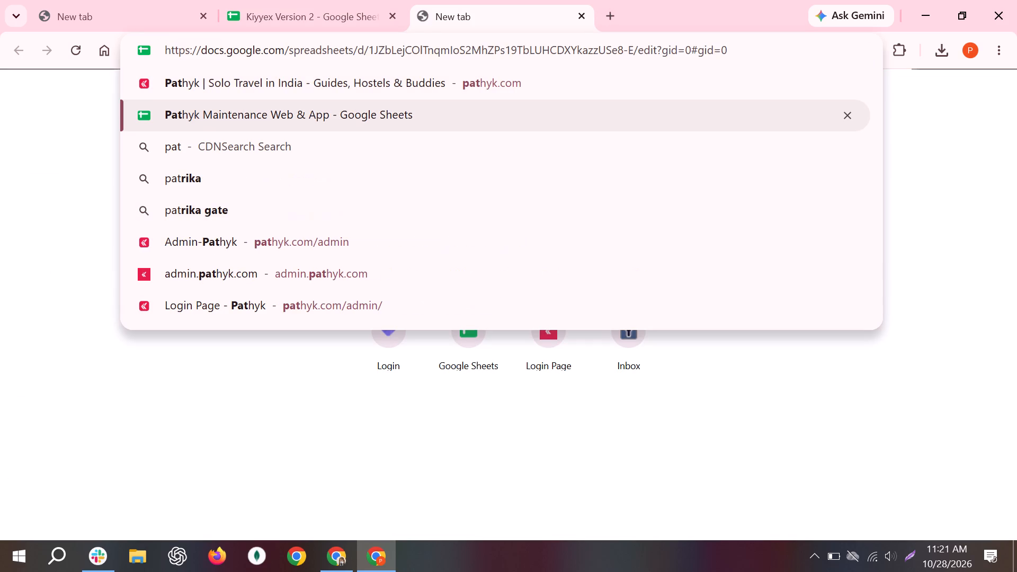
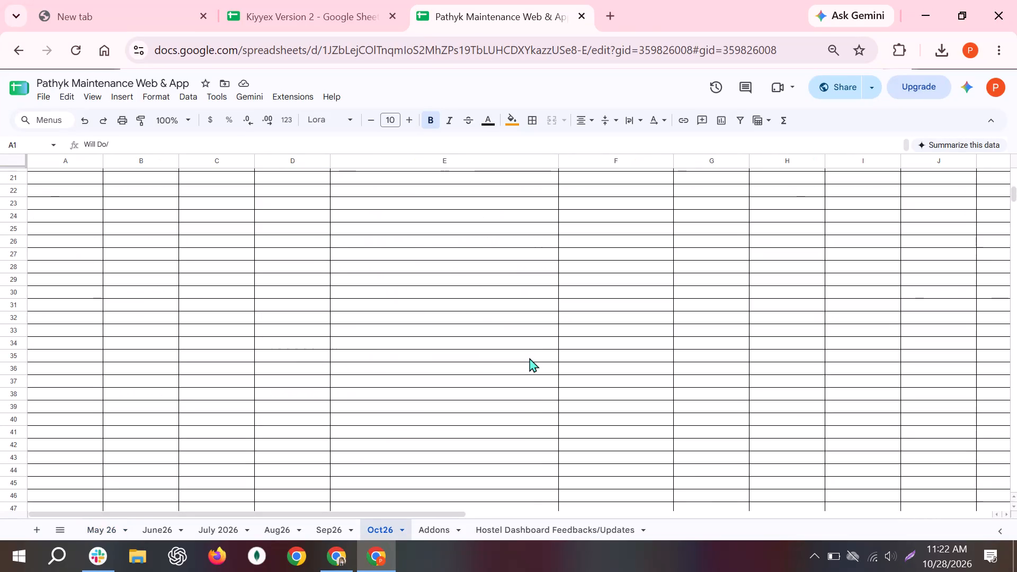
Centre the empty description cell E13 horizontally and align it to the middle vertically in the Oct26 sheet.
scroll(529, 358, "up", 2)
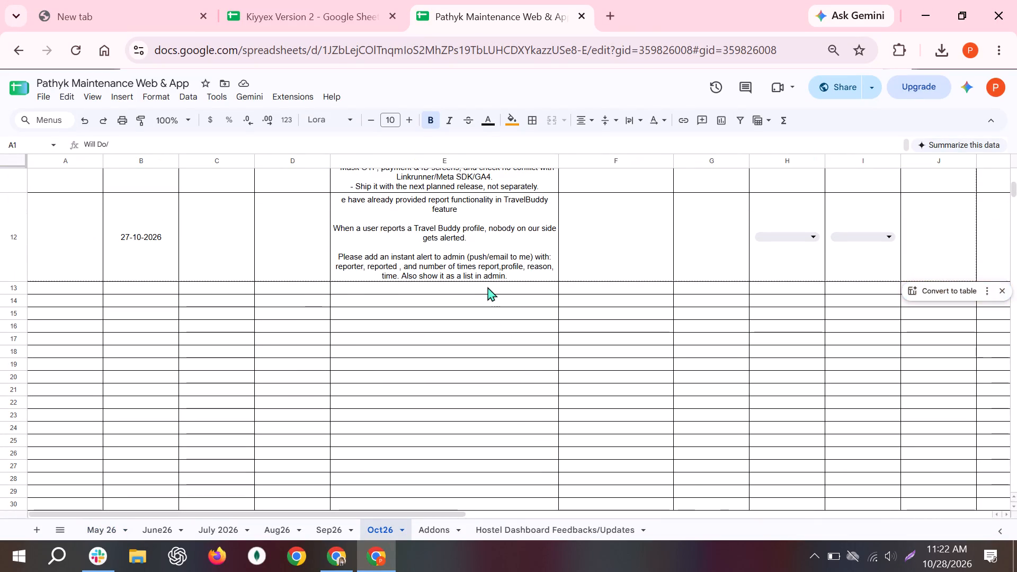
triple_click(487, 287)
left_click(487, 287)
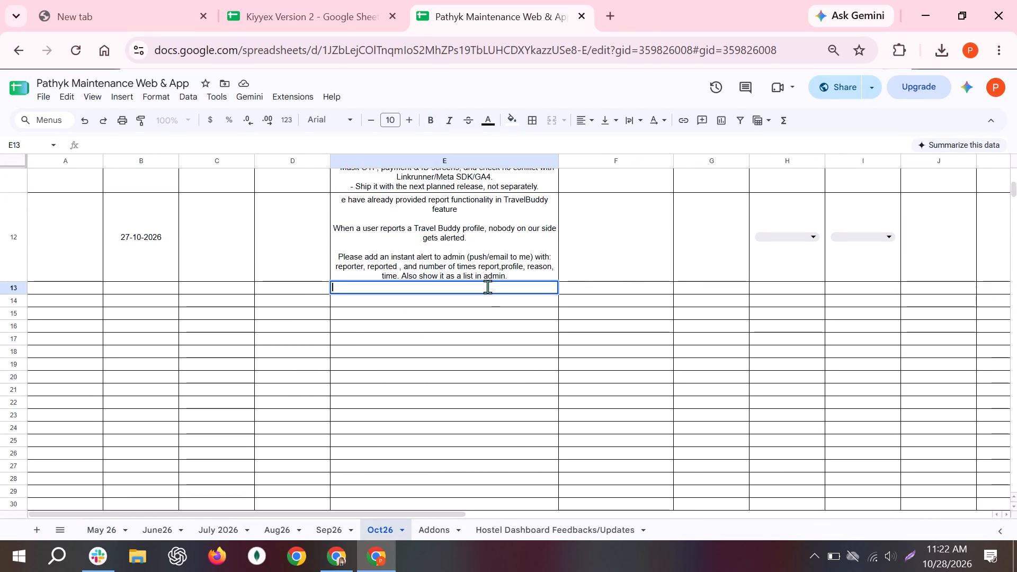
left_click_drag(585, 118, 603, 136)
left_click(603, 136)
left_click(605, 112)
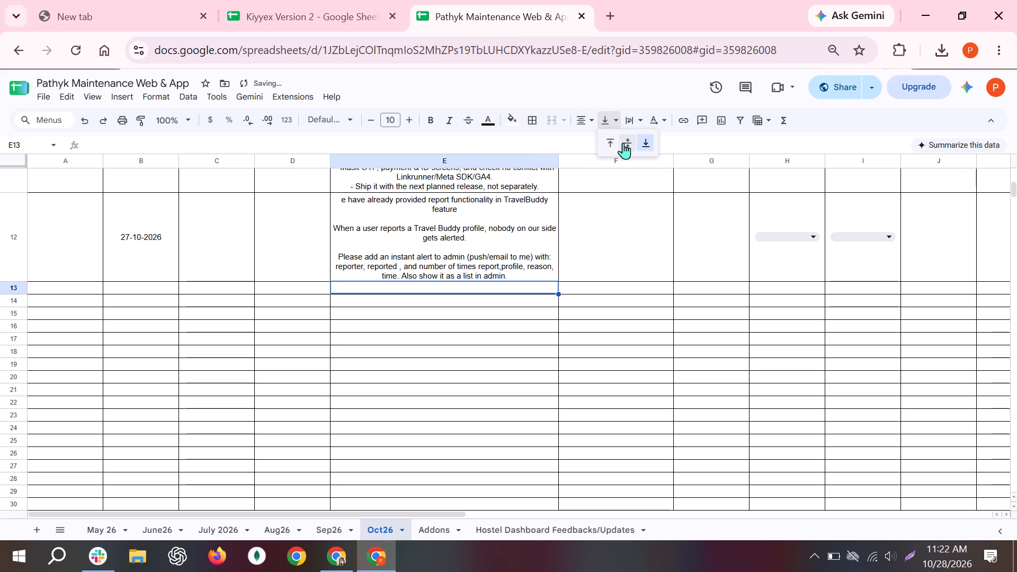
left_click(627, 144)
left_click_drag(632, 115, 637, 129)
left_click_drag(637, 129, 433, 286)
Open the description cell E13 below the 27-10-2026 Travel Buddy report entry for editing.
left_click(433, 286)
double_click(433, 286)
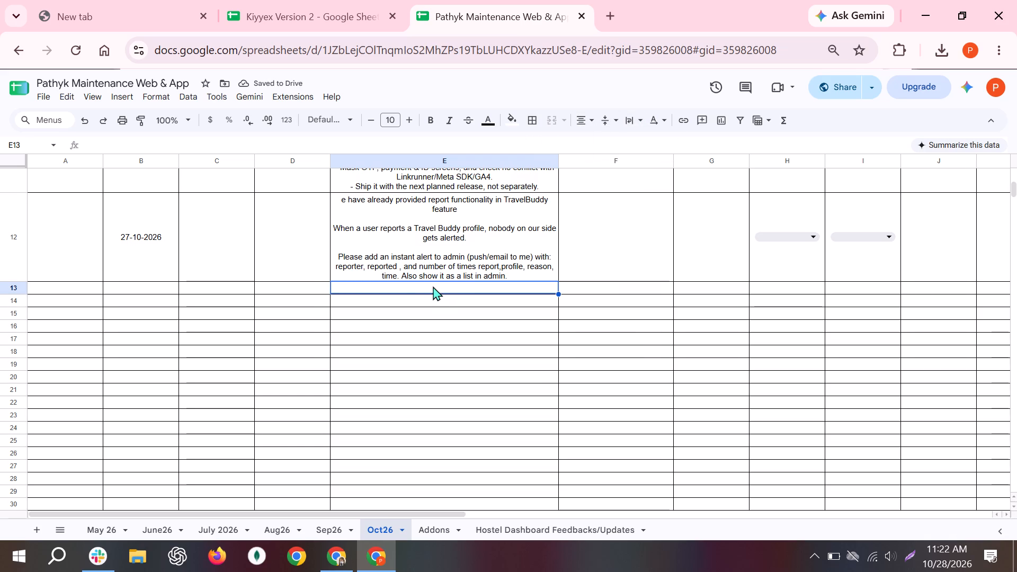
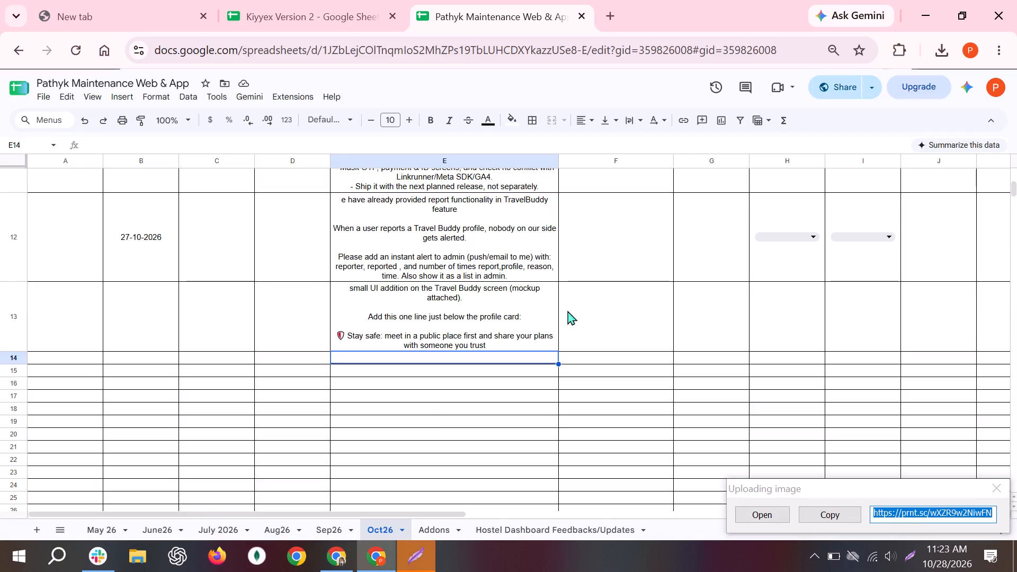
scroll(713, 300, "up", 12)
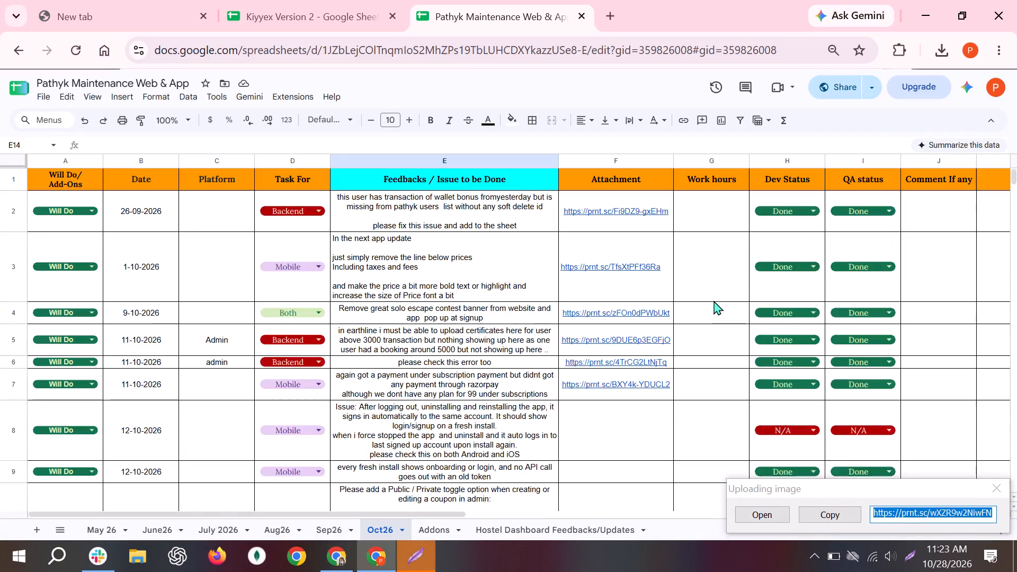
scroll(713, 300, "up", 3)
scroll(713, 300, "down", 12)
scroll(713, 300, "up", 8)
scroll(713, 300, "down", 2)
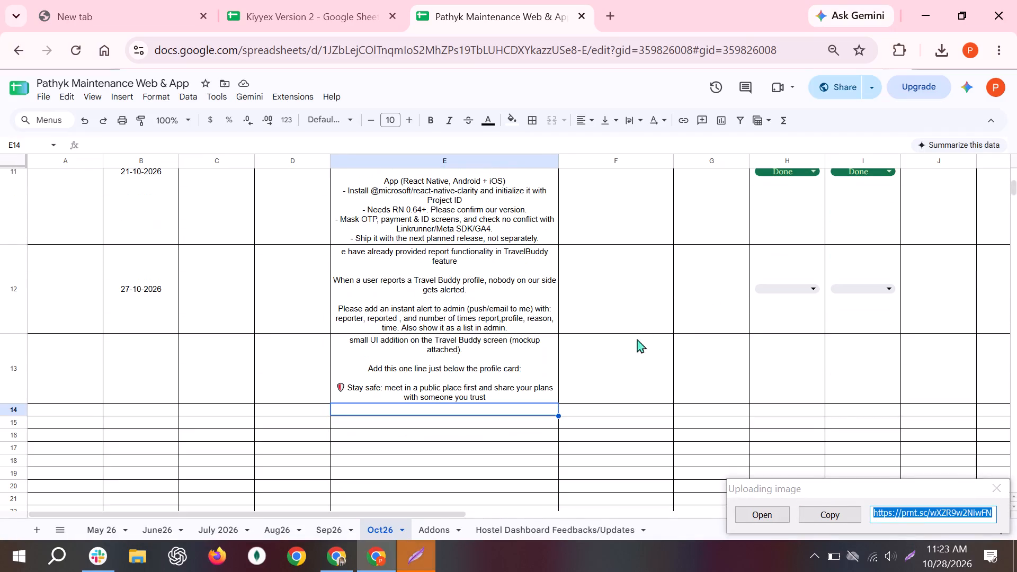
left_click(614, 358)
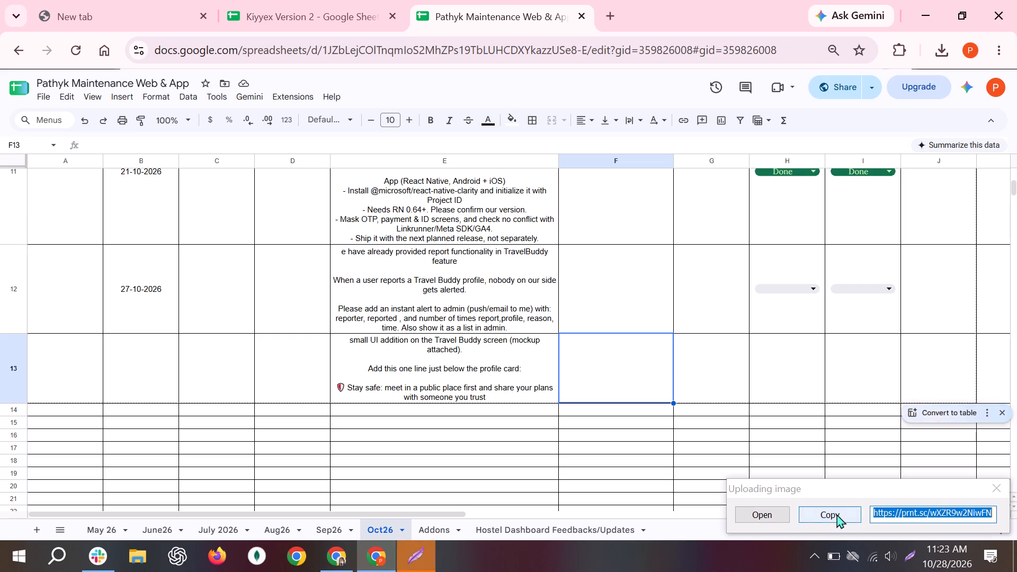
left_click(836, 514)
key("ctrl+v")
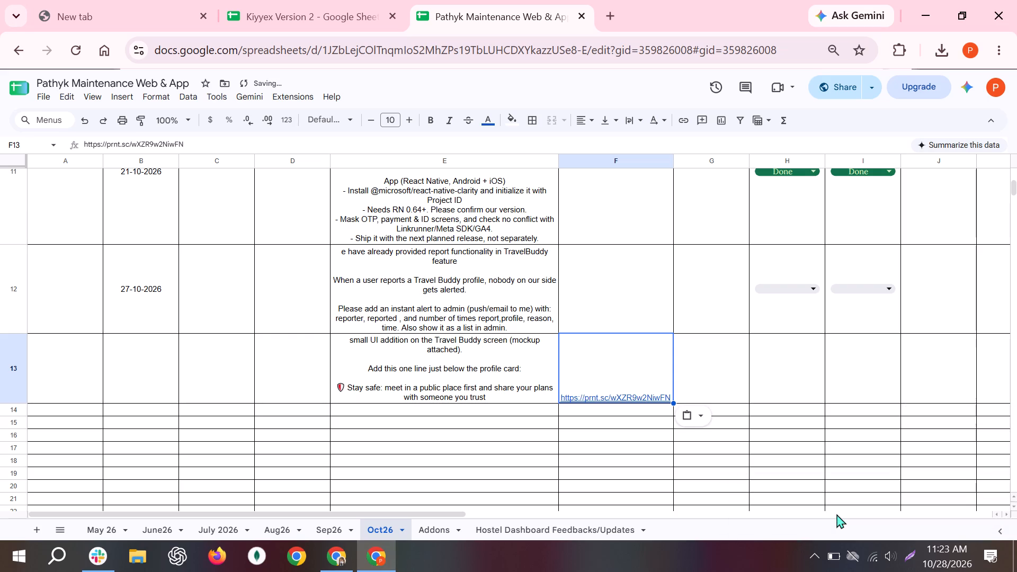
Centre the attachment link in cell F13 both horizontally and vertically.
left_click(593, 118)
left_click(602, 141)
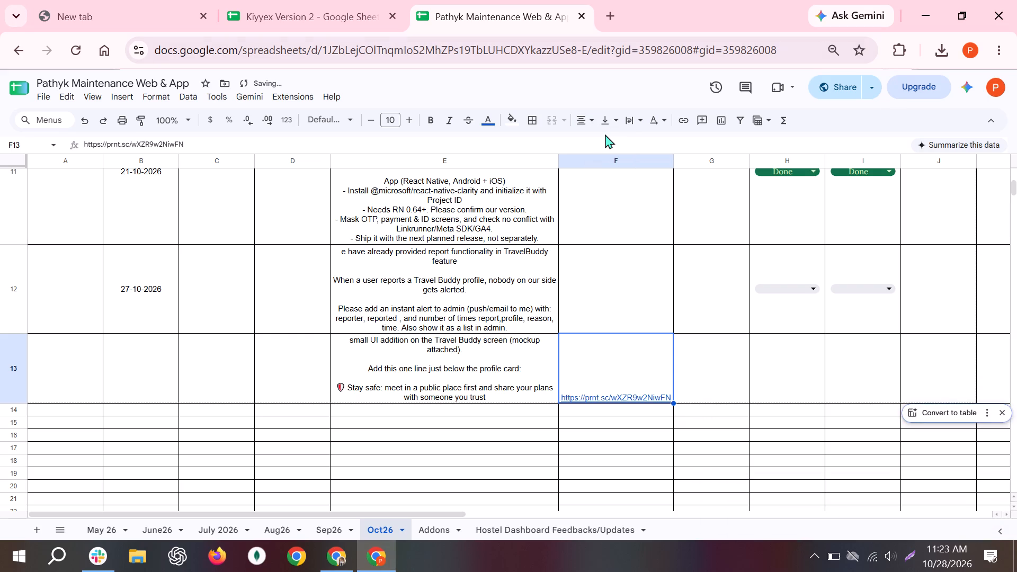
left_click(609, 125)
left_click(623, 145)
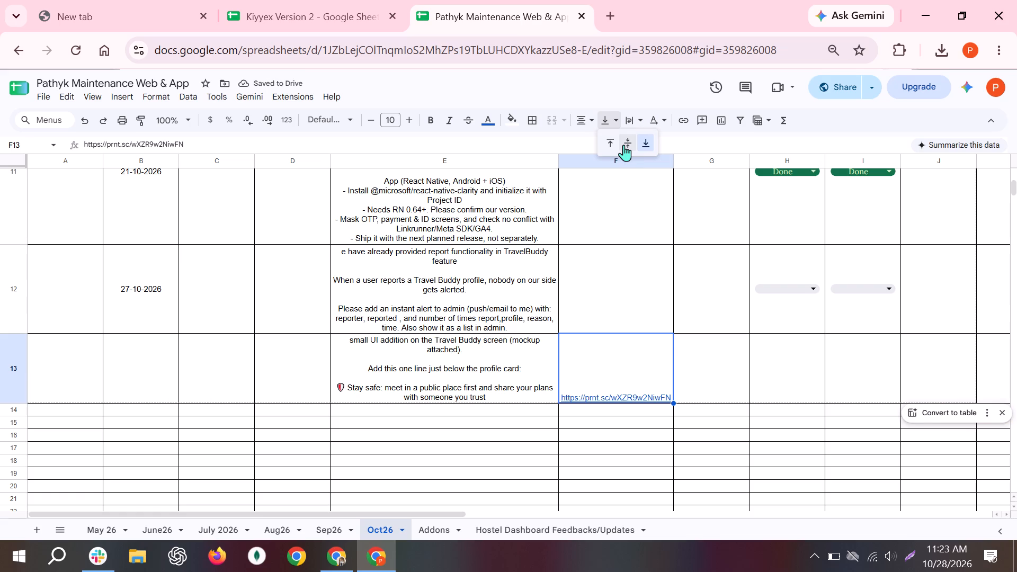
left_click(722, 378)
Extend the blank Dev Status and QA status dropdowns from row 12 down to row 13.
left_click(817, 319)
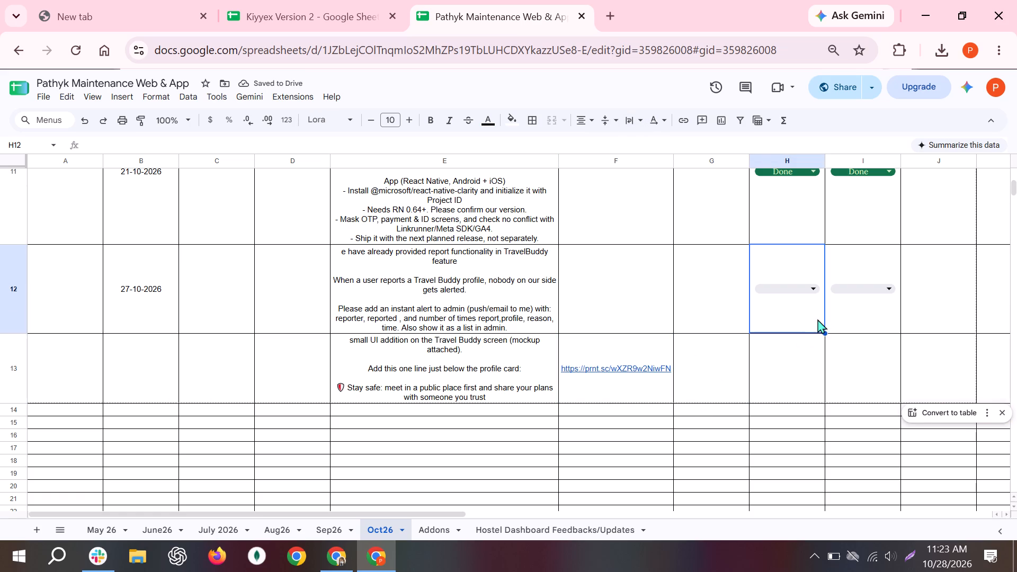
left_click_drag(824, 334, 829, 378)
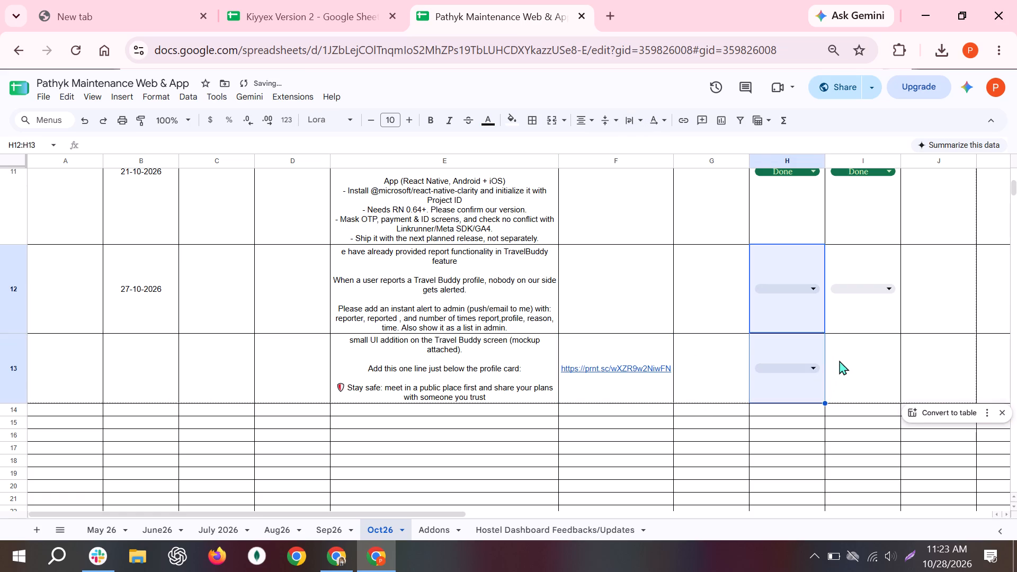
left_click(871, 323)
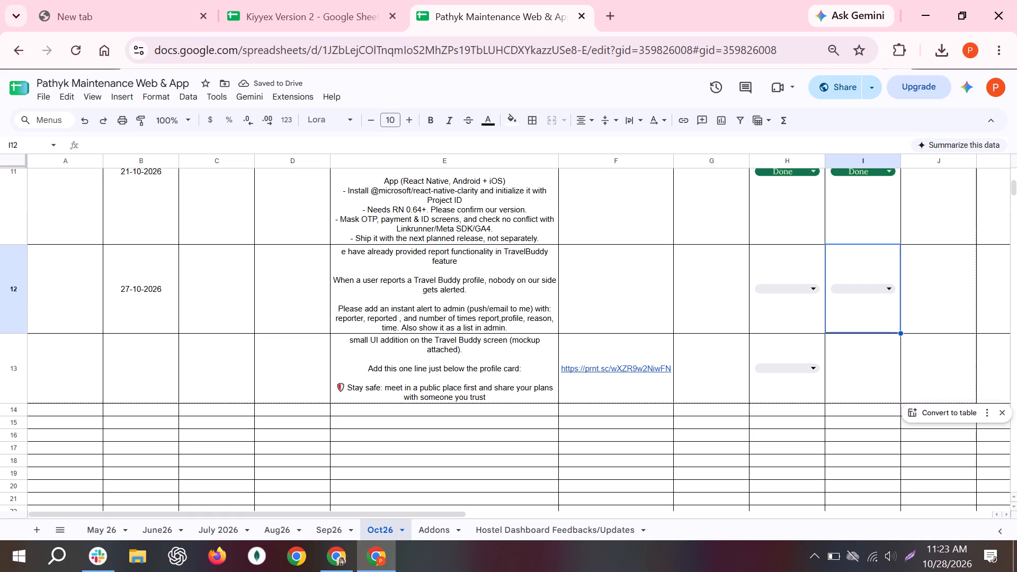
left_click_drag(902, 334, 902, 368)
Enter the date 27-10-2026 in row 13 and centre it horizontally and vertically in its cell.
left_click(128, 363)
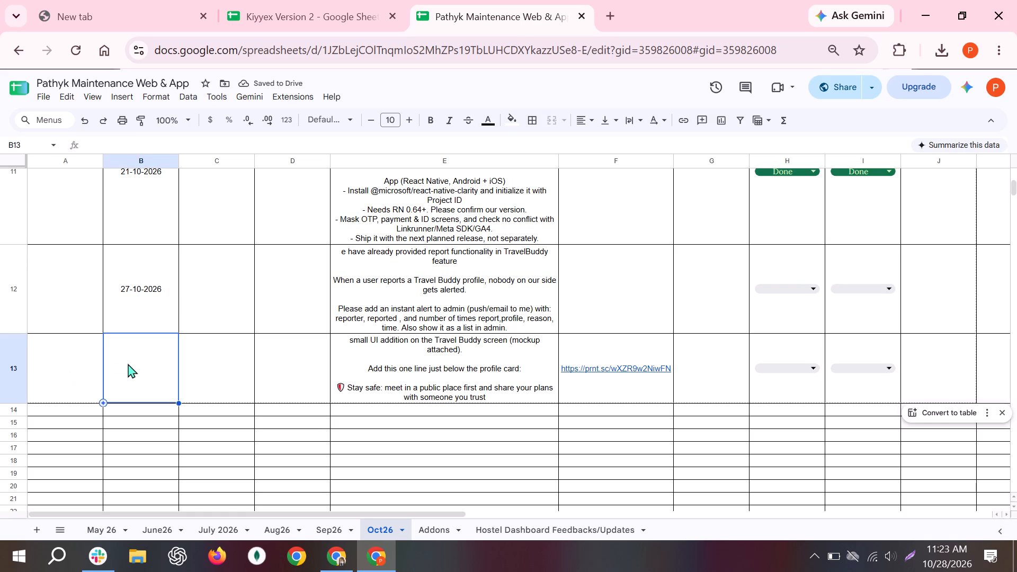
type("27")
type("-10-2026")
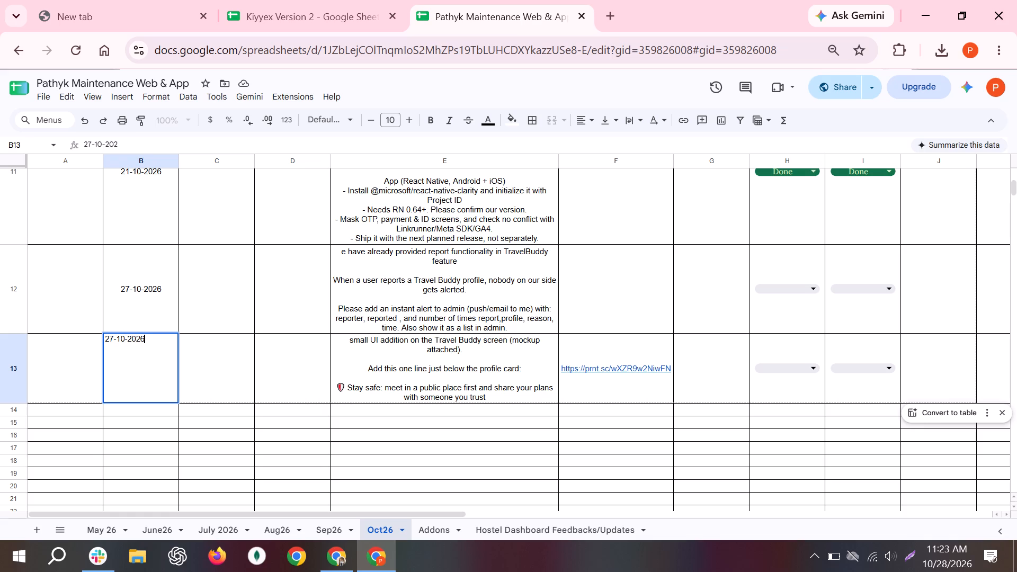
left_click(584, 127)
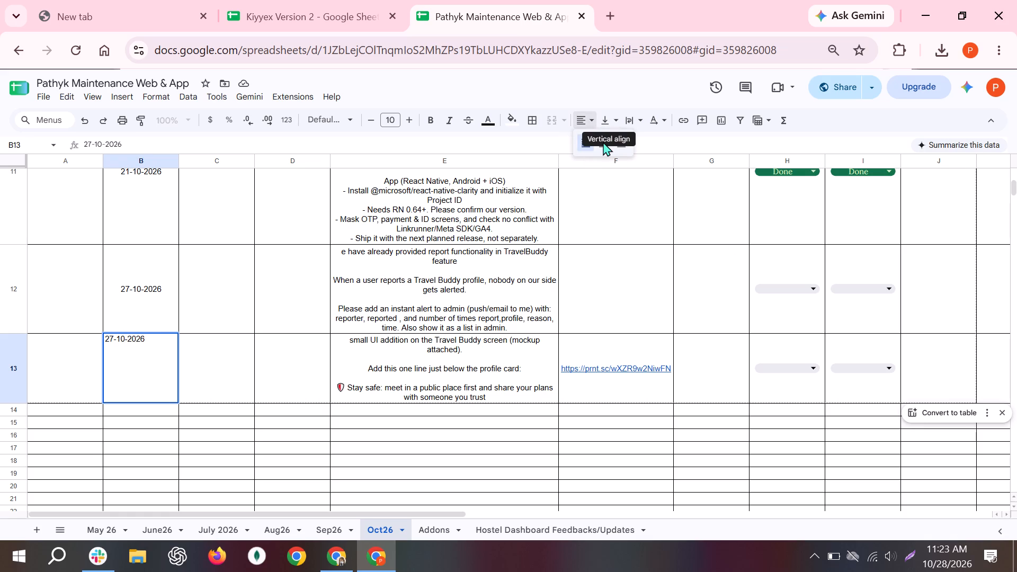
left_click(603, 141)
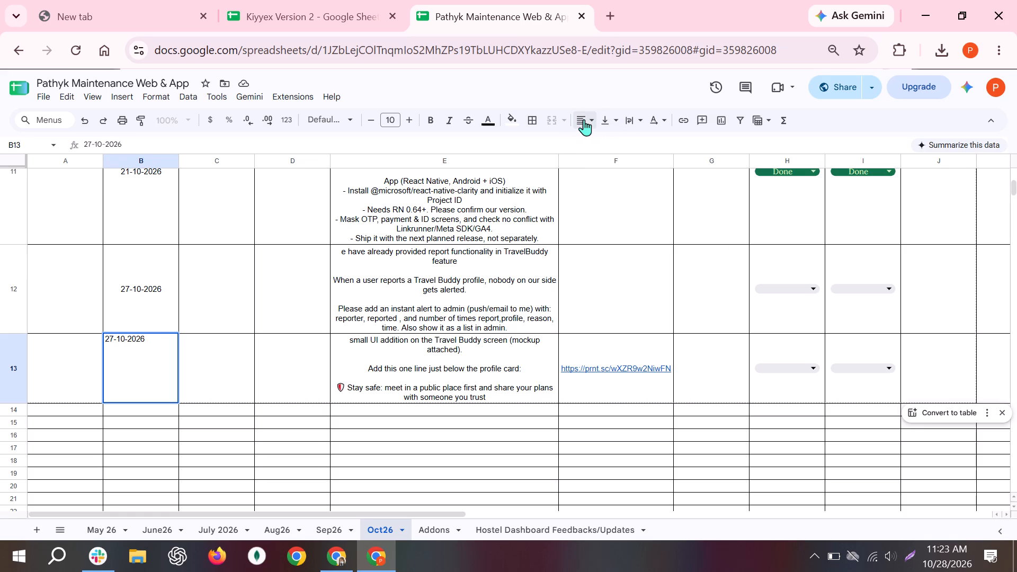
left_click_drag(584, 119, 601, 140)
left_click(601, 140)
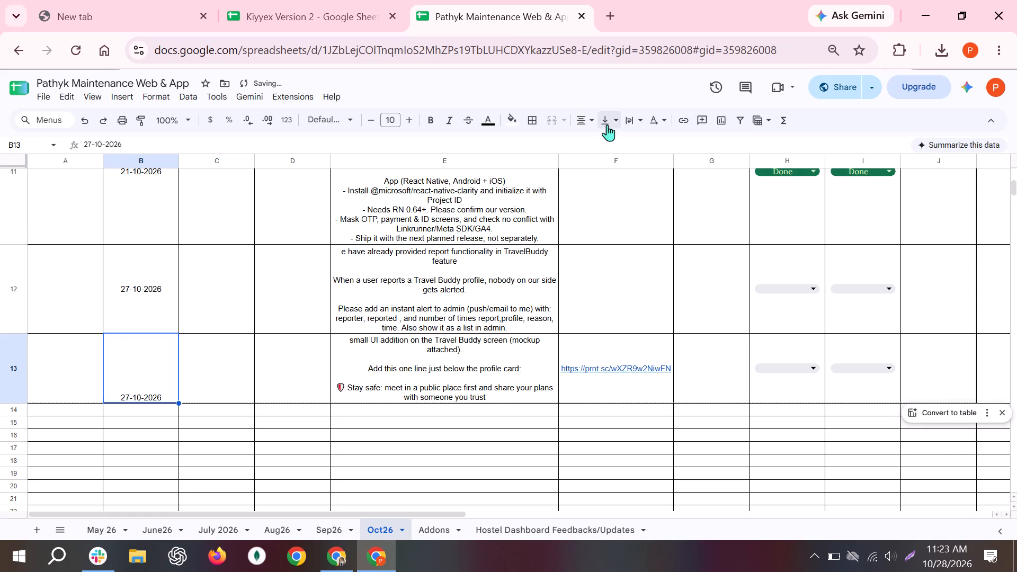
left_click(608, 123)
left_click(623, 137)
Review the earlier Oct26 entries up to the header row to see how their columns are filled in.
left_click(326, 470)
scroll(326, 470, "down", 2)
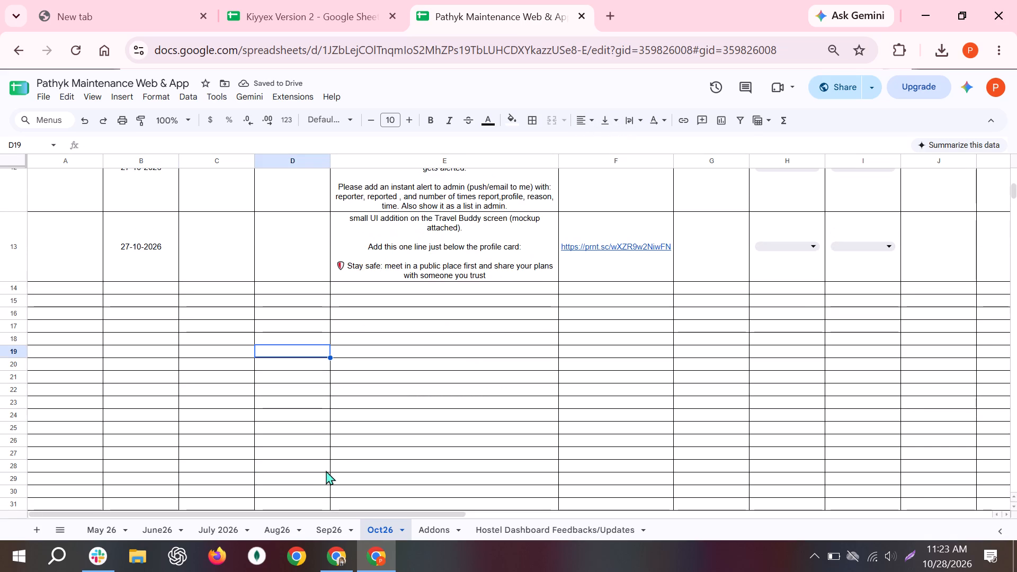
scroll(326, 470, "up", 2)
scroll(326, 470, "right", 2)
scroll(326, 470, "up", 4)
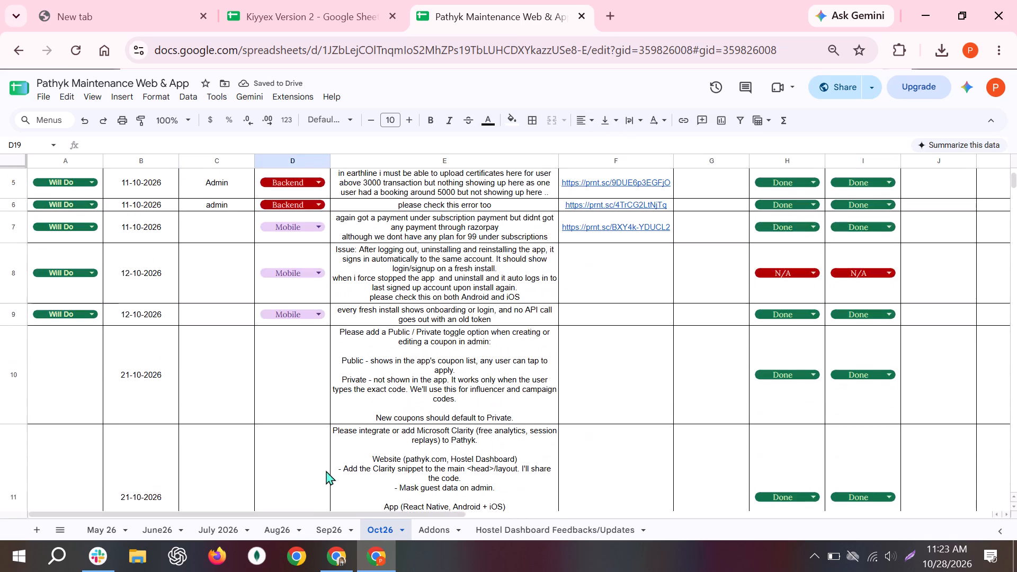
scroll(326, 470, "up", 16)
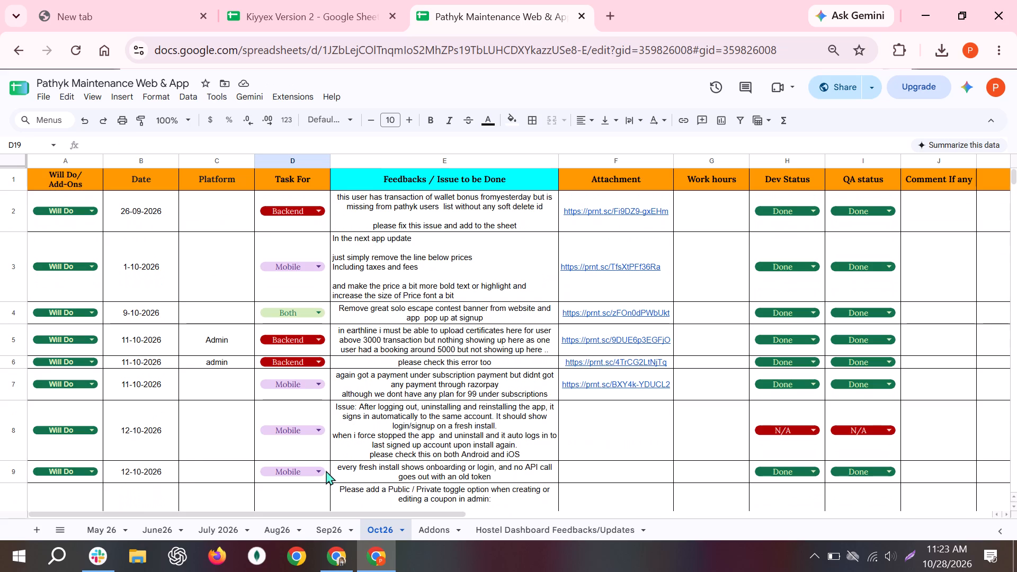
scroll(326, 470, "up", 1)
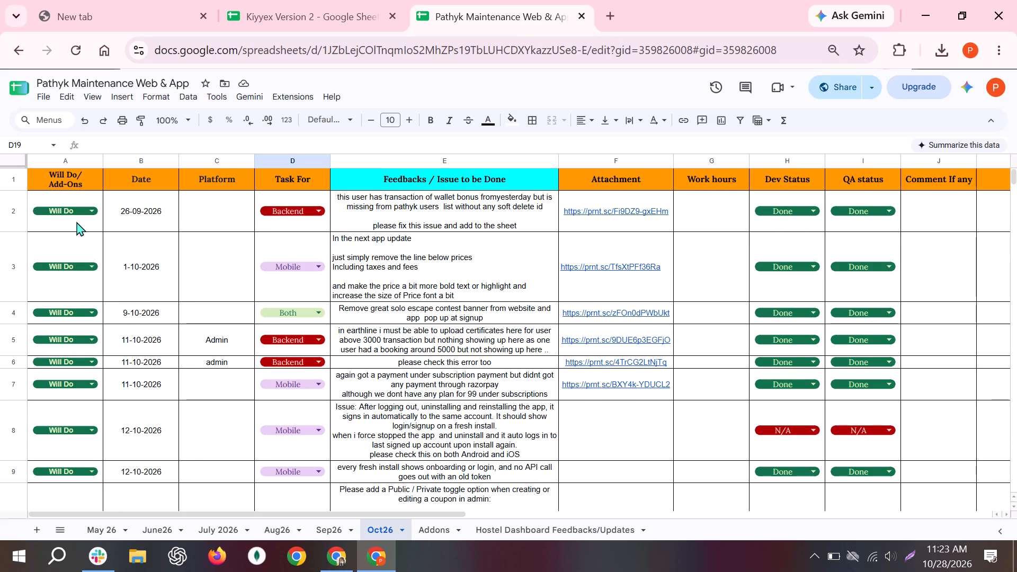
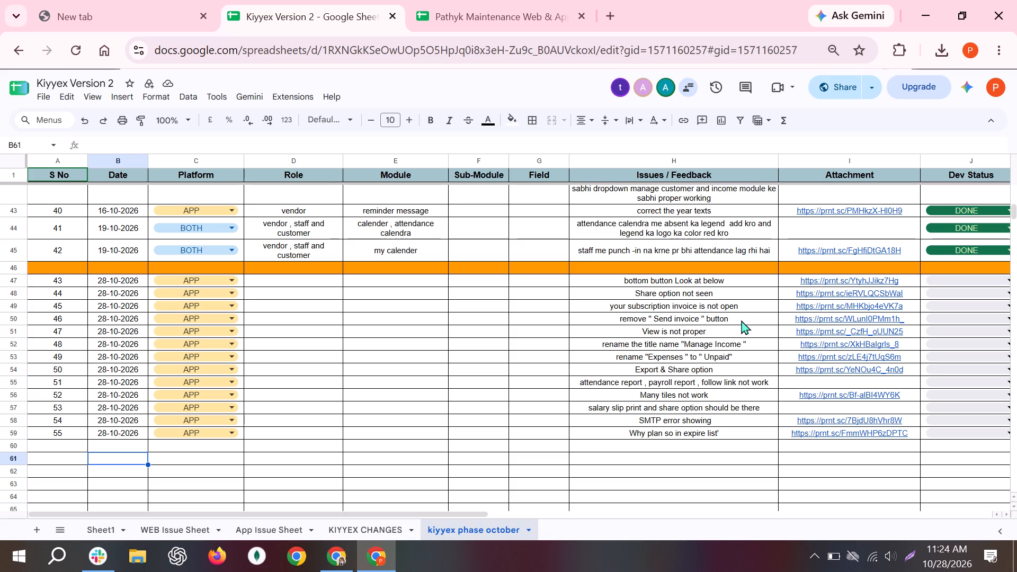
Reword the feedback for issue 46 in the kiyyex phase october sheet as "" Send invoice " button is not working".
left_click(756, 319)
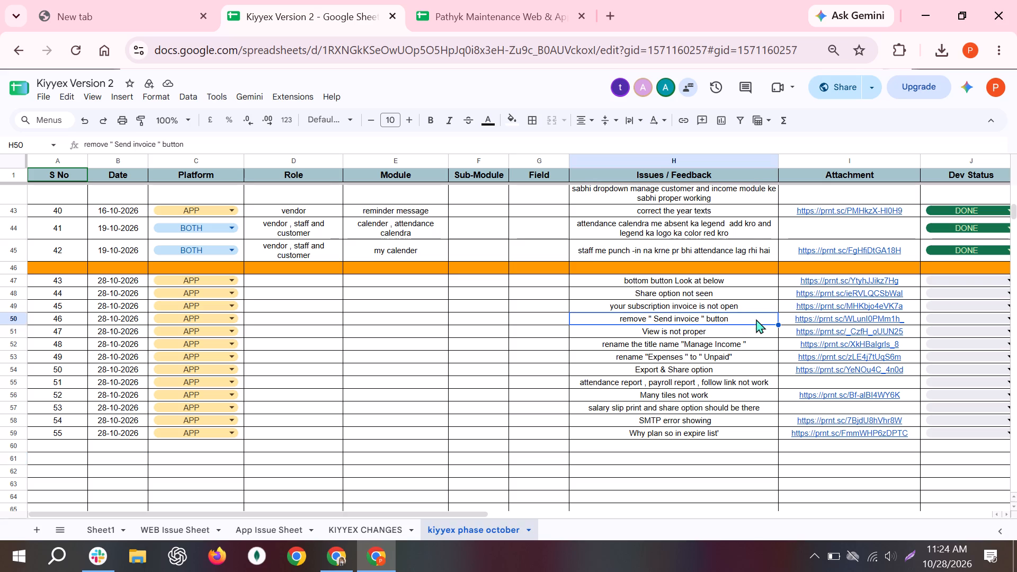
double_click(756, 319)
key("space")
type("is not eoe")
key("BackSpace")
key("BackSpace")
key("BackSpace")
type("wor")
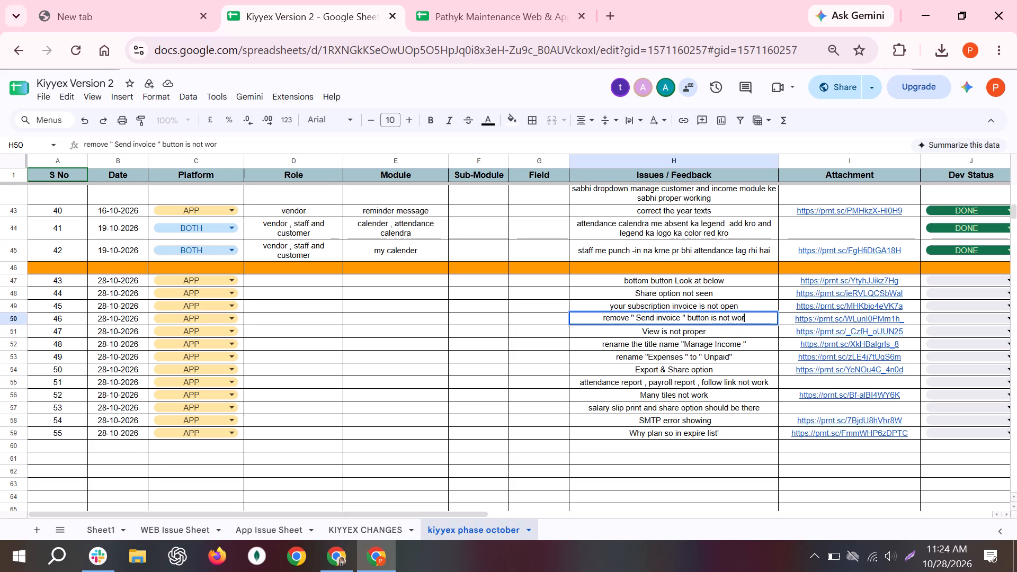
type("king")
key("space")
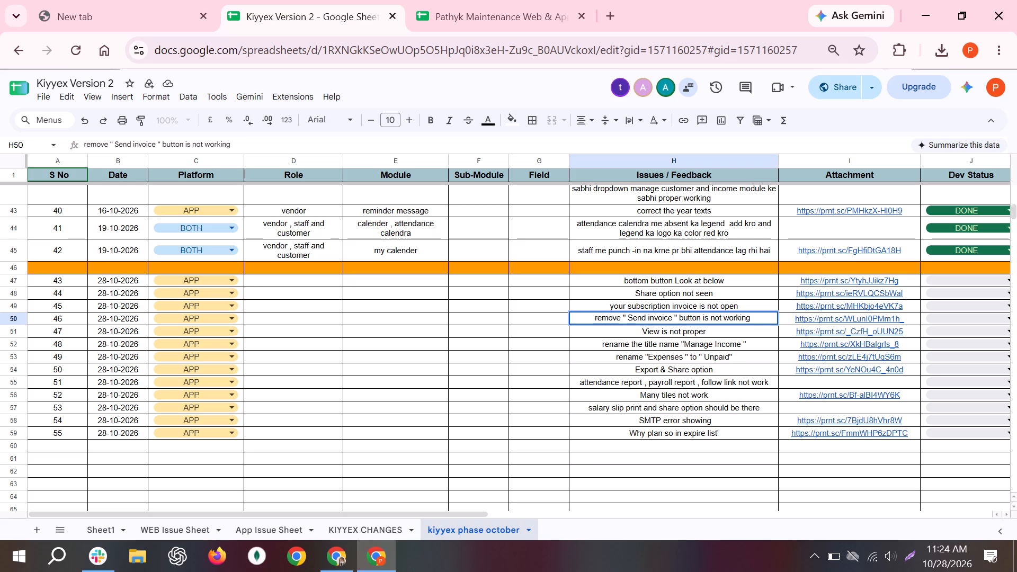
key("Left")
key("Left")
key("Left")
key("Left")
key("Left")
key("Left")
key("Left")
key("Left")
key("Left")
key("Left")
key("Left")
key("Left")
key("Left")
key("Left")
key("Left")
key("Left")
key("Left")
key("Left")
key("Left")
key("Left")
key("Left")
key("Left")
key("Left")
key("Left")
key("Left")
key("BackSpace")
key("BackSpace")
key("BackSpace")
key("BackSpace")
key("BackSpace")
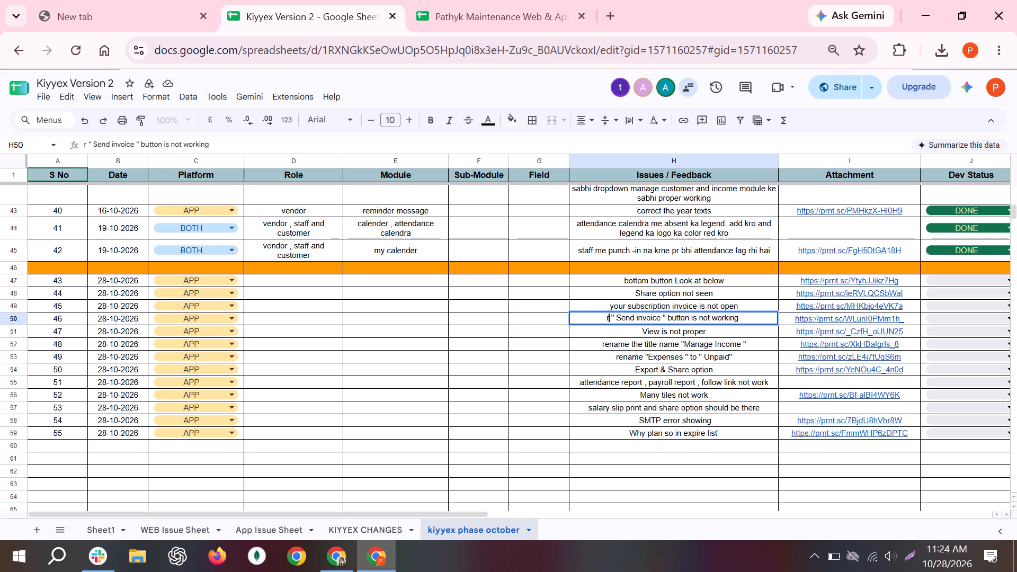
key("BackSpace")
key("Return")
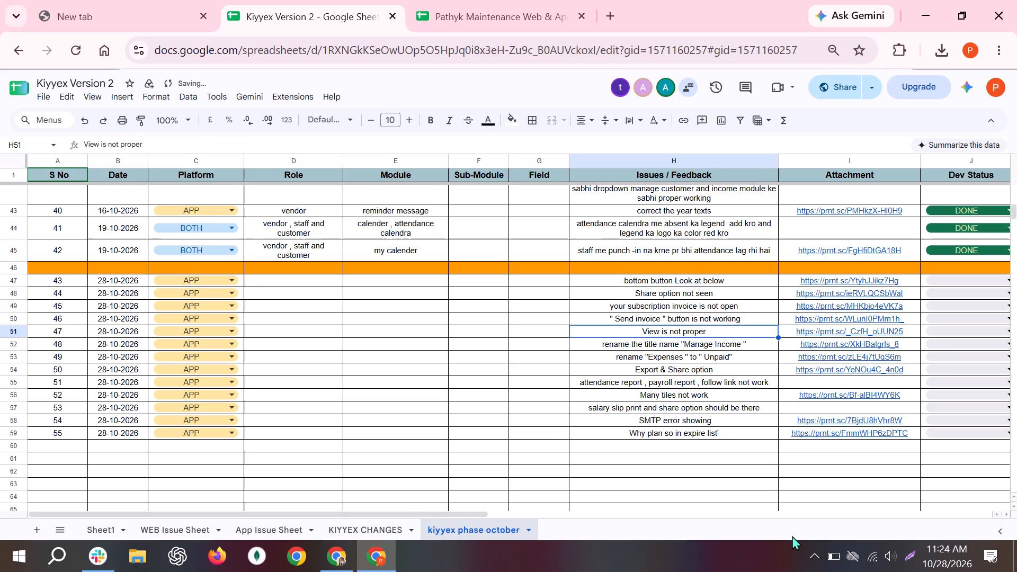
left_click(762, 460)
scroll(762, 460, "left", 1)
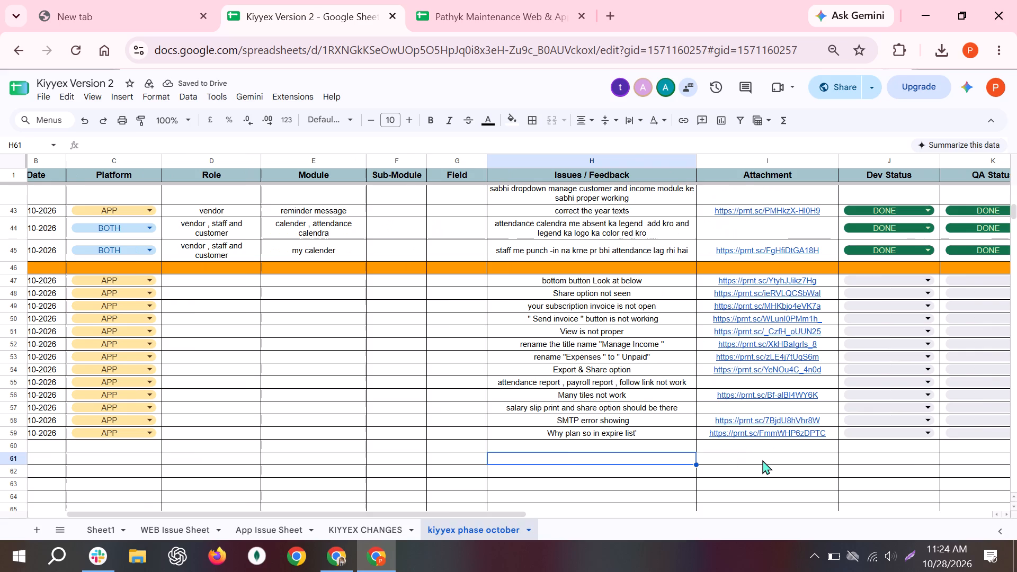
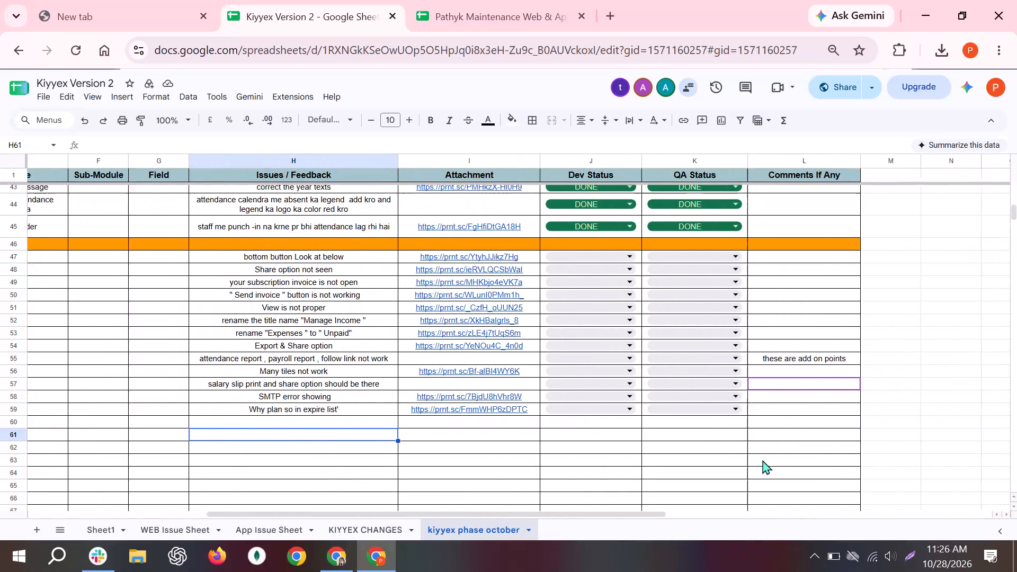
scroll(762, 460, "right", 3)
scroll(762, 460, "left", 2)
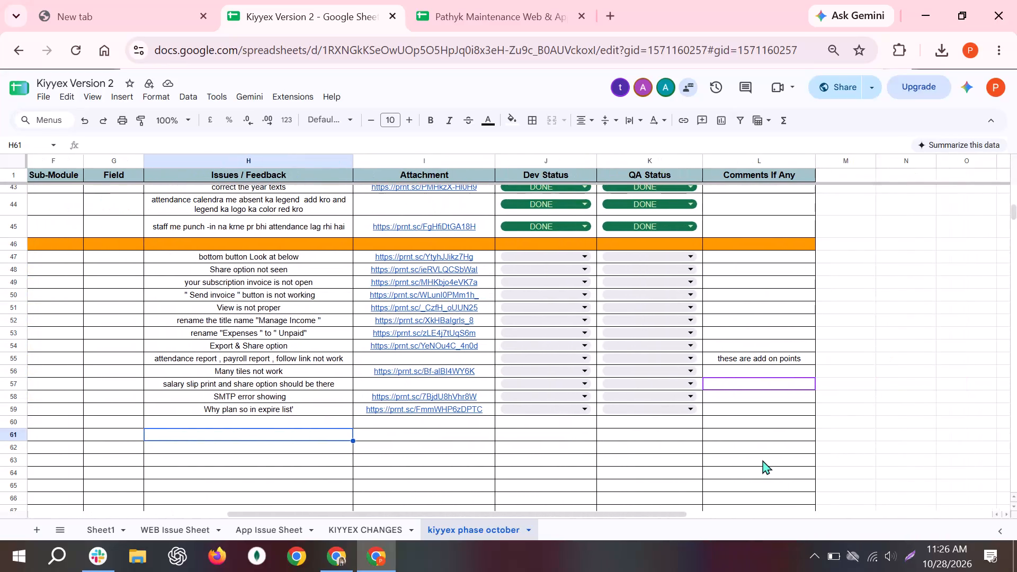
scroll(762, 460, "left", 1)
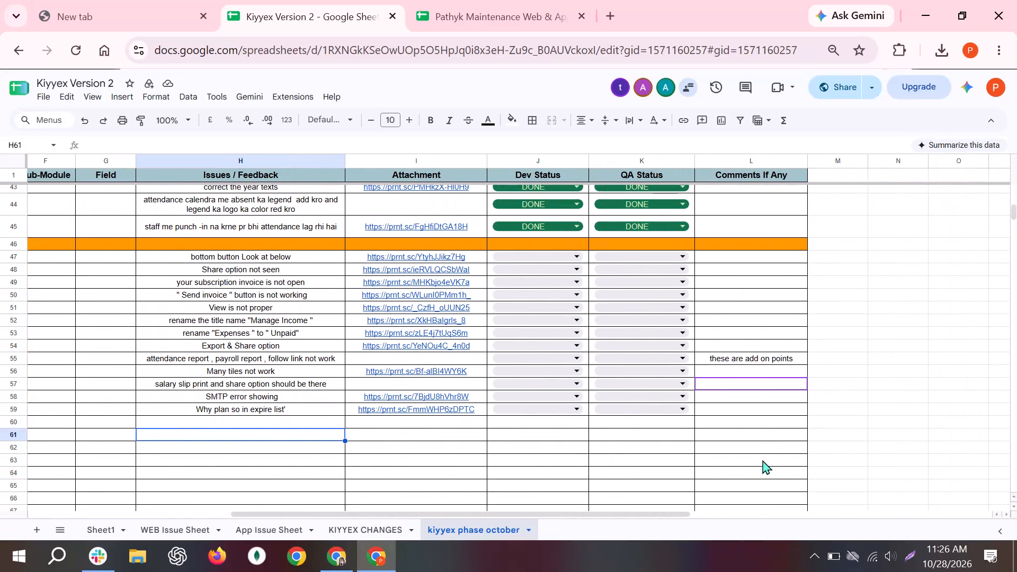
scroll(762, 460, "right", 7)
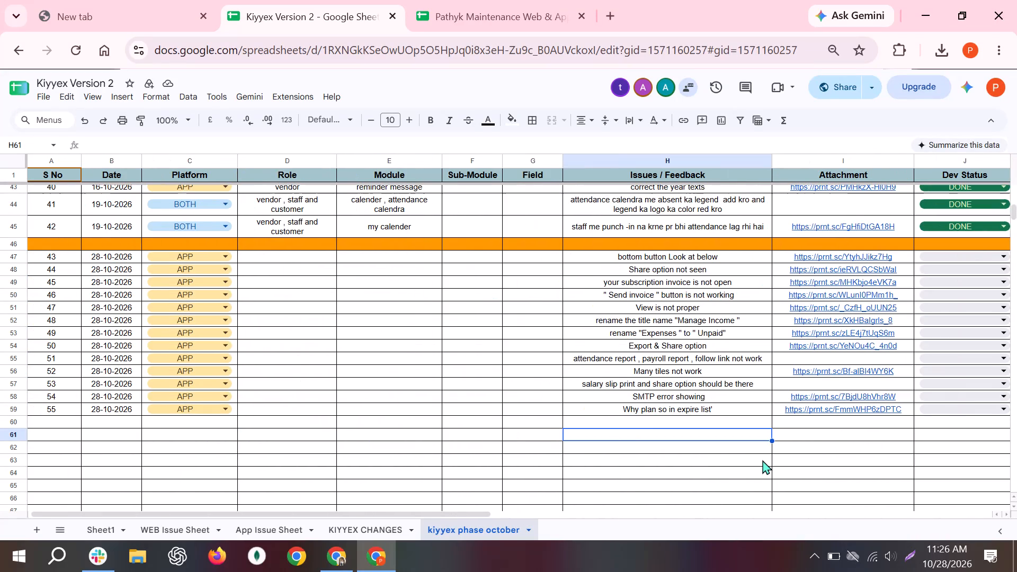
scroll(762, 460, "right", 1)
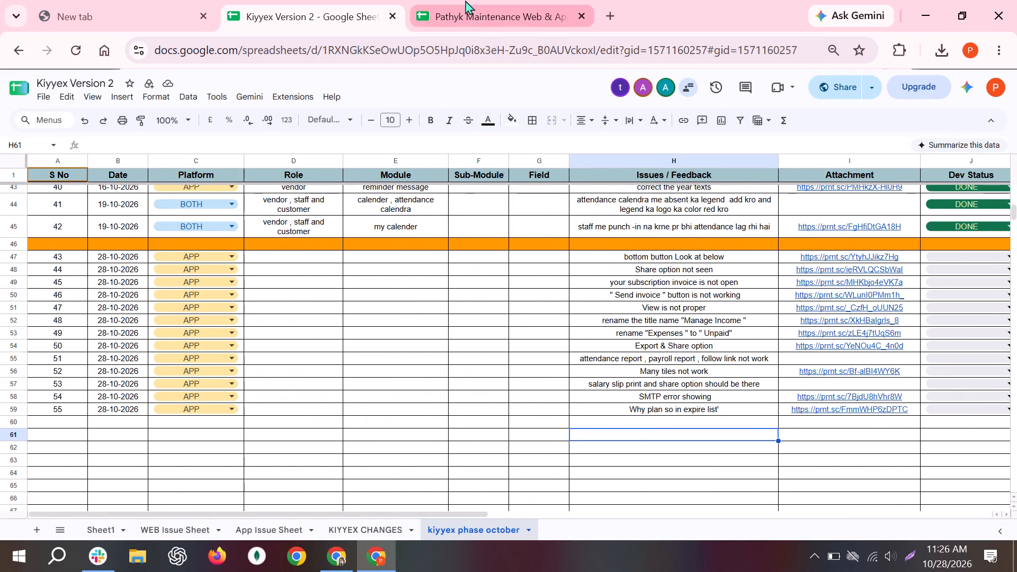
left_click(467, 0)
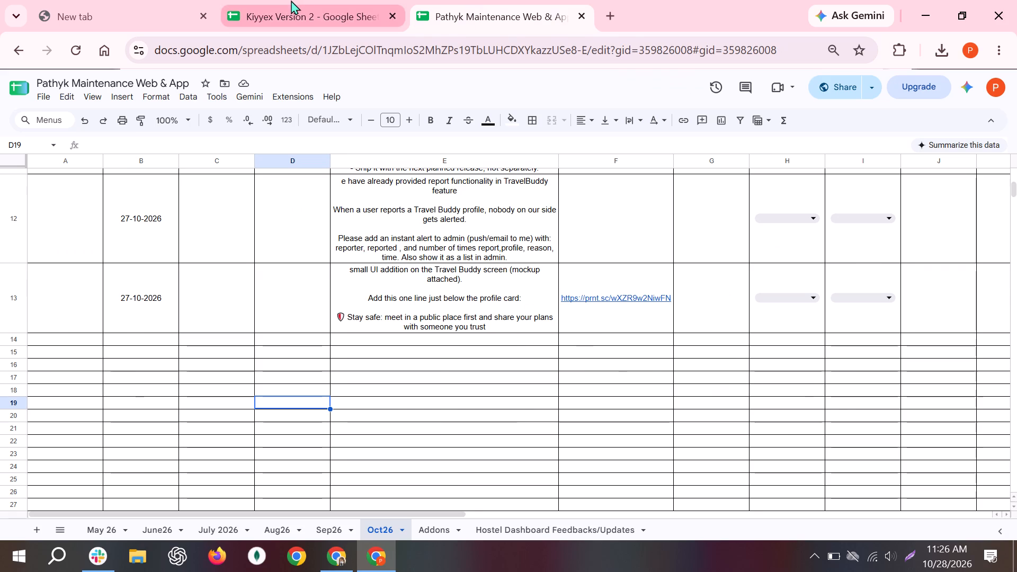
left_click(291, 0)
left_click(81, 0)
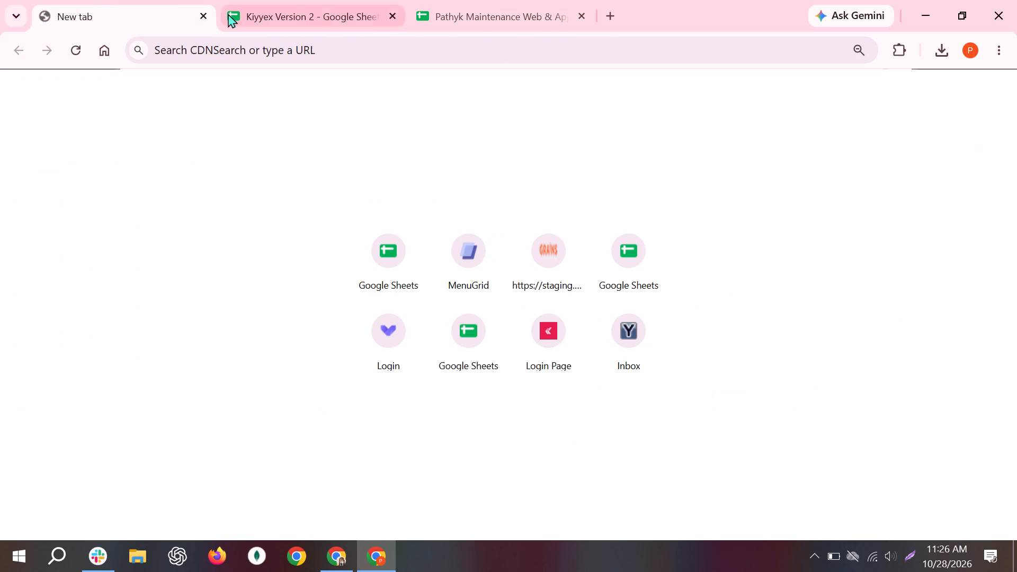
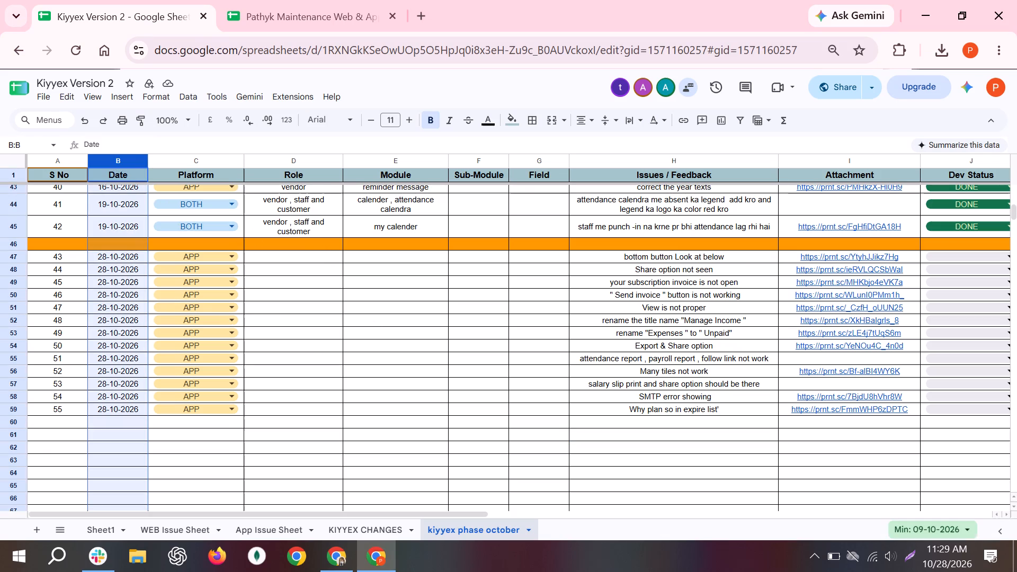
Insert a blank column before the Date column in the kiyyex phase october sheet.
right_click(97, 160)
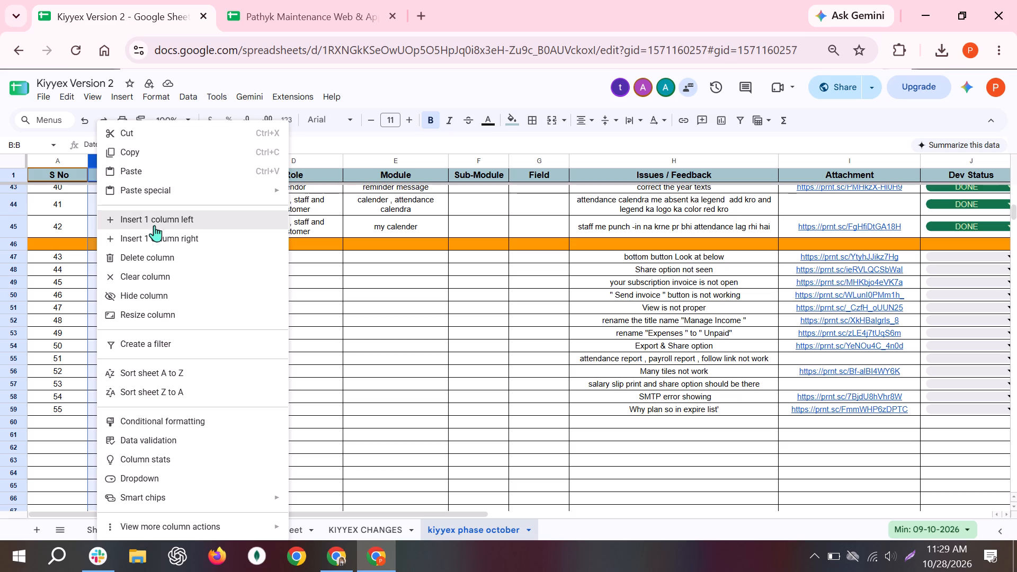
left_click(158, 219)
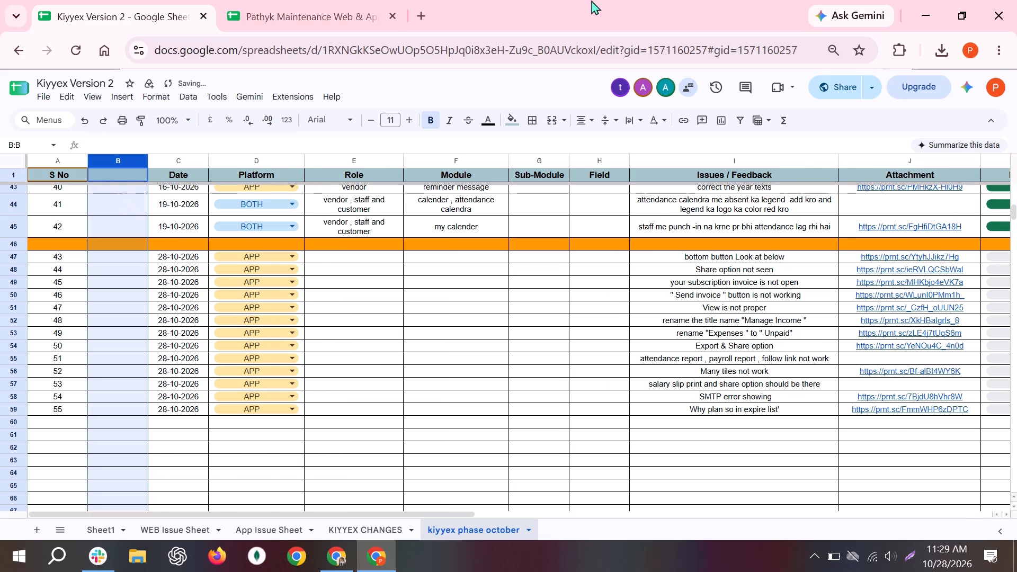
Copy the "Will Do/ Add-Ons" header from Pathyk Maintenance's Oct26 sheet into the new column's header cell B1.
left_click(329, 0)
scroll(88, 247, "right", 8)
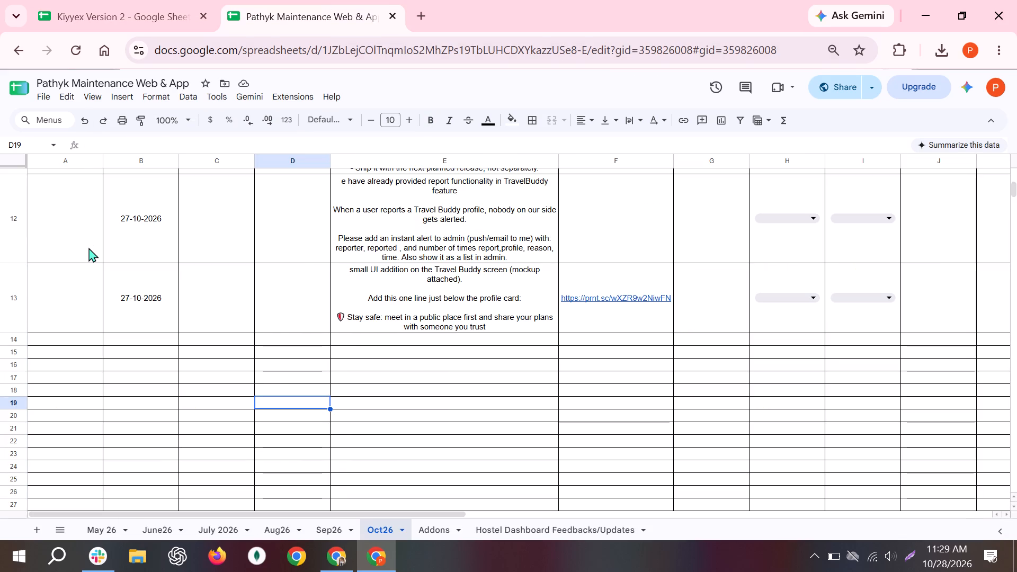
scroll(88, 247, "right", 11)
scroll(88, 247, "up", 17)
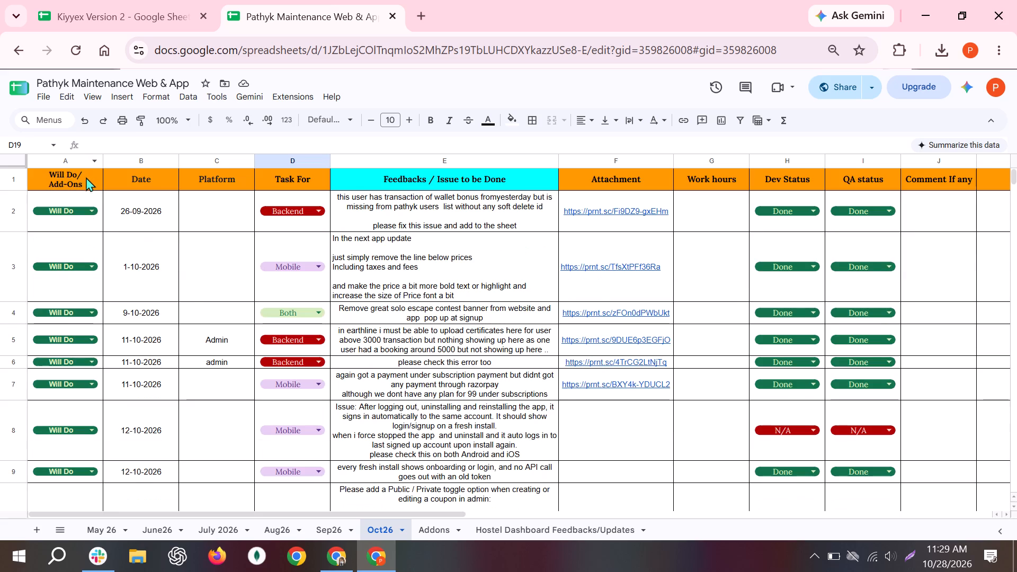
left_click(92, 187)
key("ctrl+c")
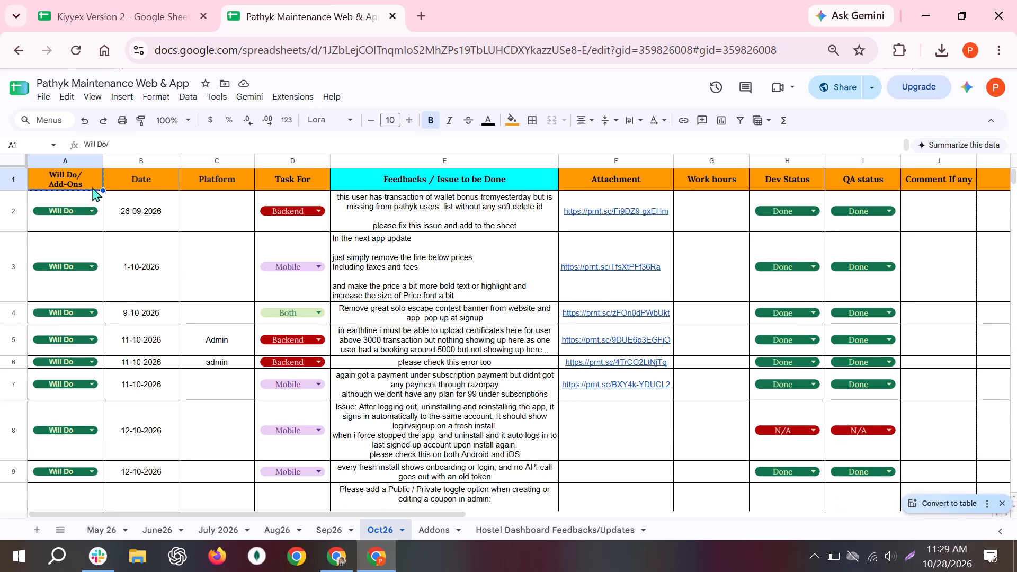
key("alt+Tab")
key("alt+Tab")
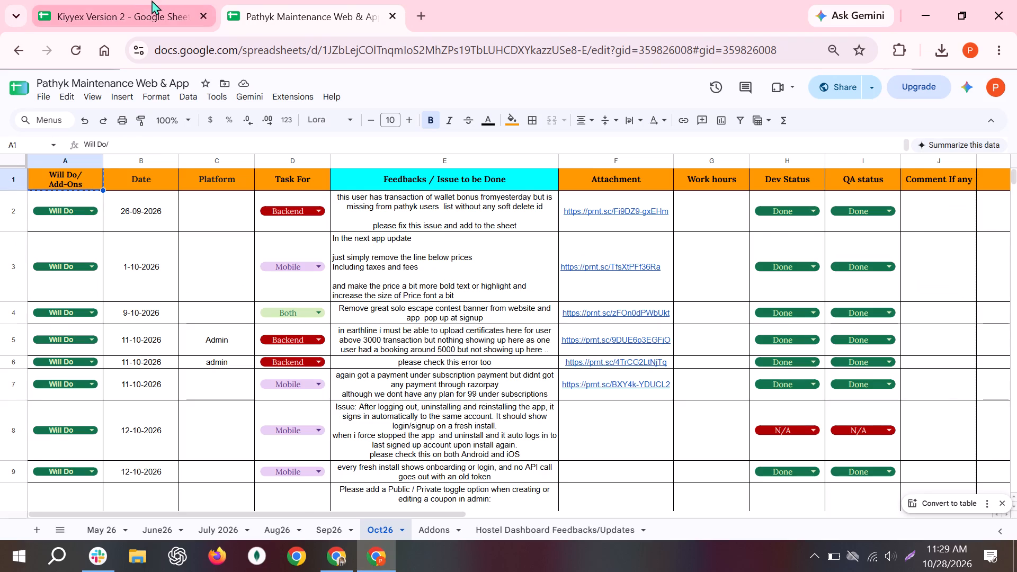
left_click(151, 0)
double_click(120, 176)
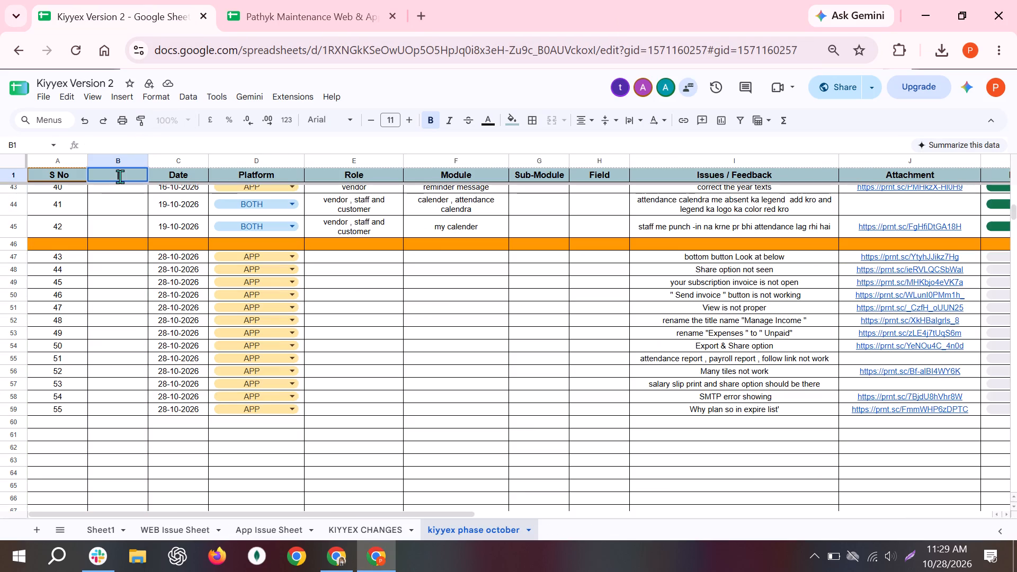
key("ctrl+v")
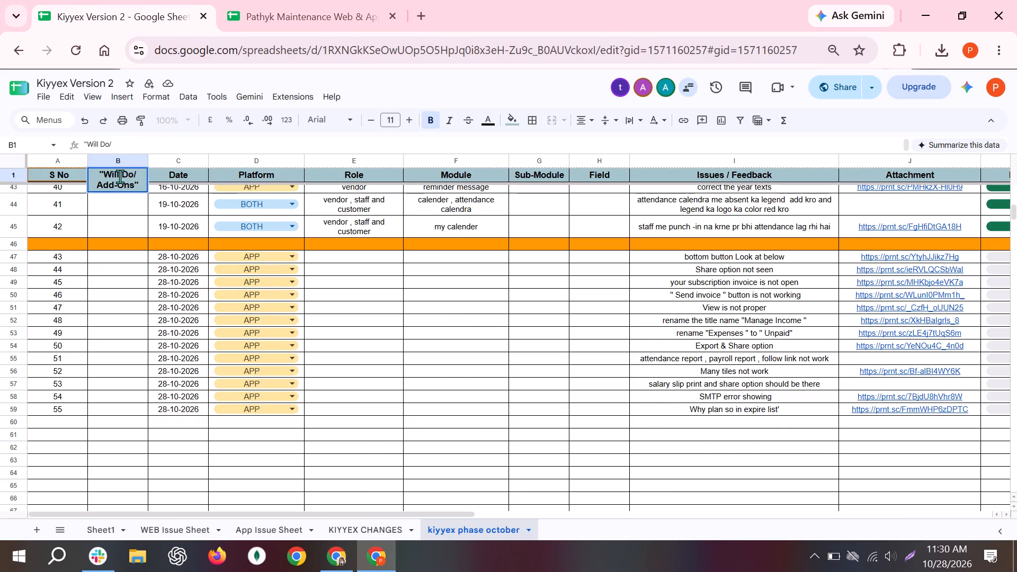
key("Return")
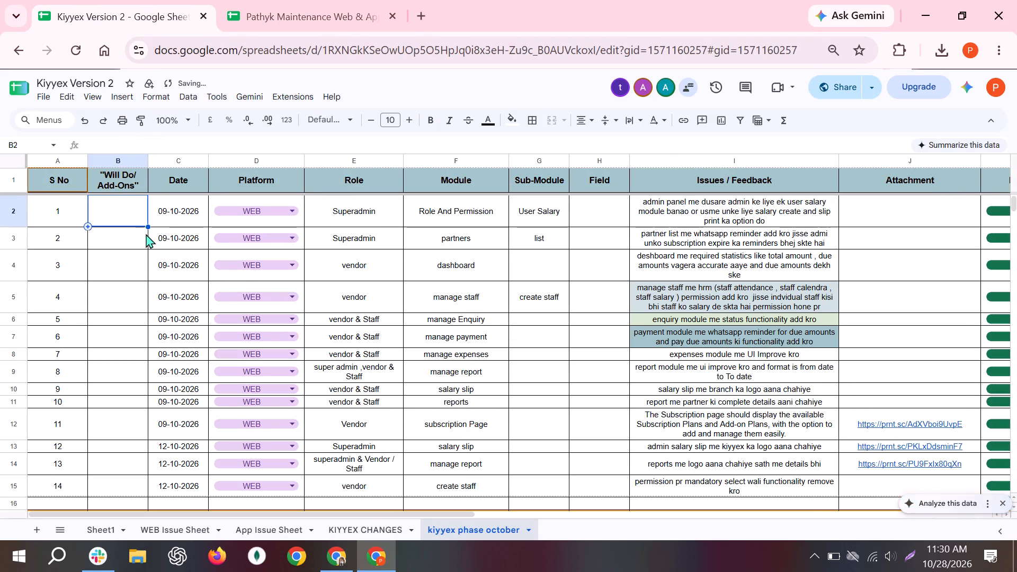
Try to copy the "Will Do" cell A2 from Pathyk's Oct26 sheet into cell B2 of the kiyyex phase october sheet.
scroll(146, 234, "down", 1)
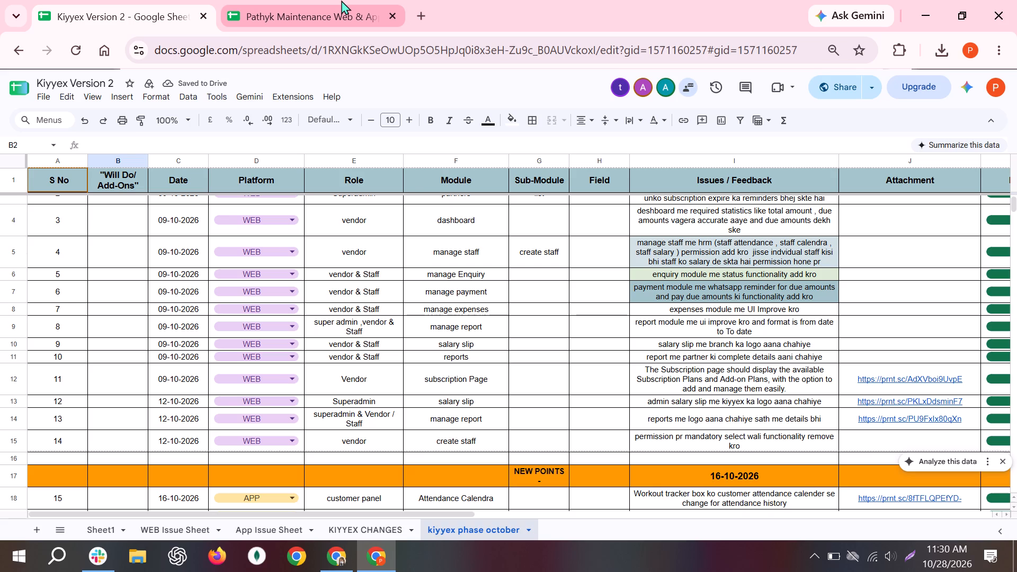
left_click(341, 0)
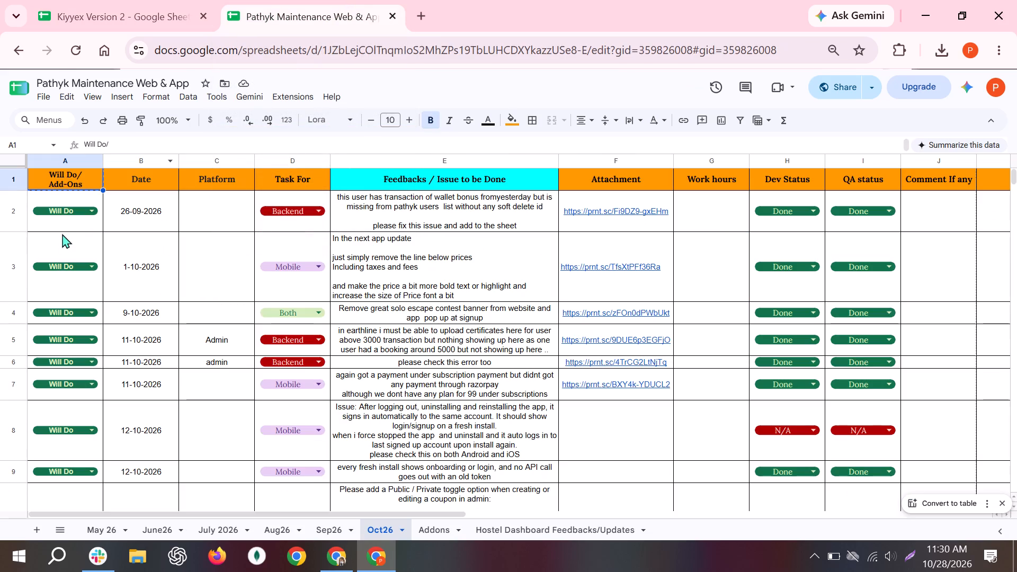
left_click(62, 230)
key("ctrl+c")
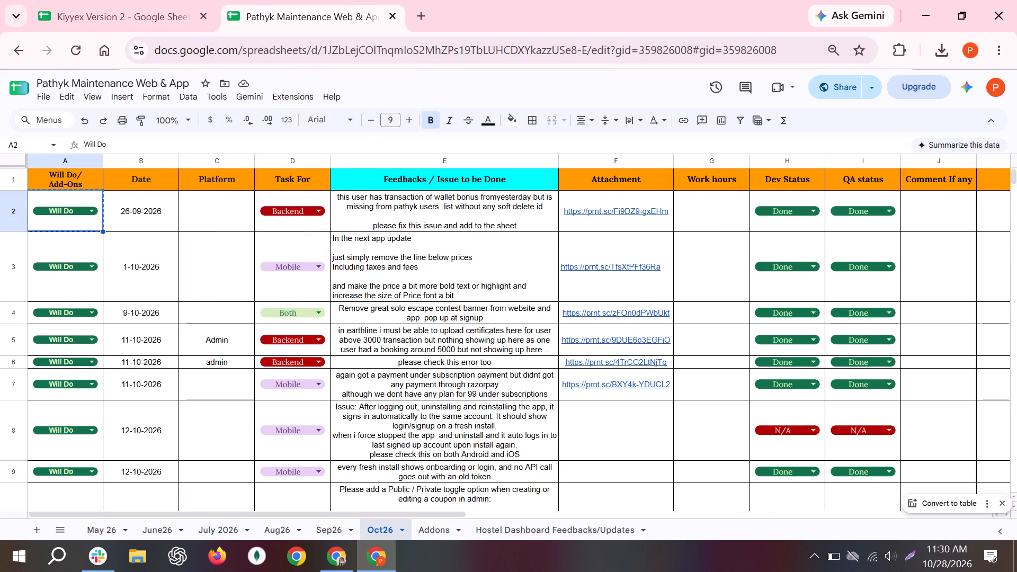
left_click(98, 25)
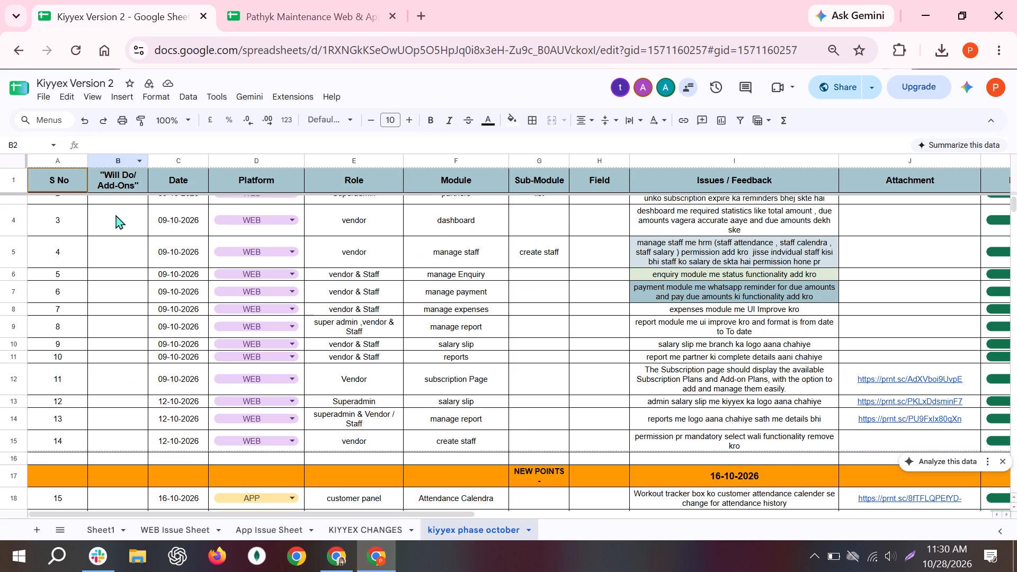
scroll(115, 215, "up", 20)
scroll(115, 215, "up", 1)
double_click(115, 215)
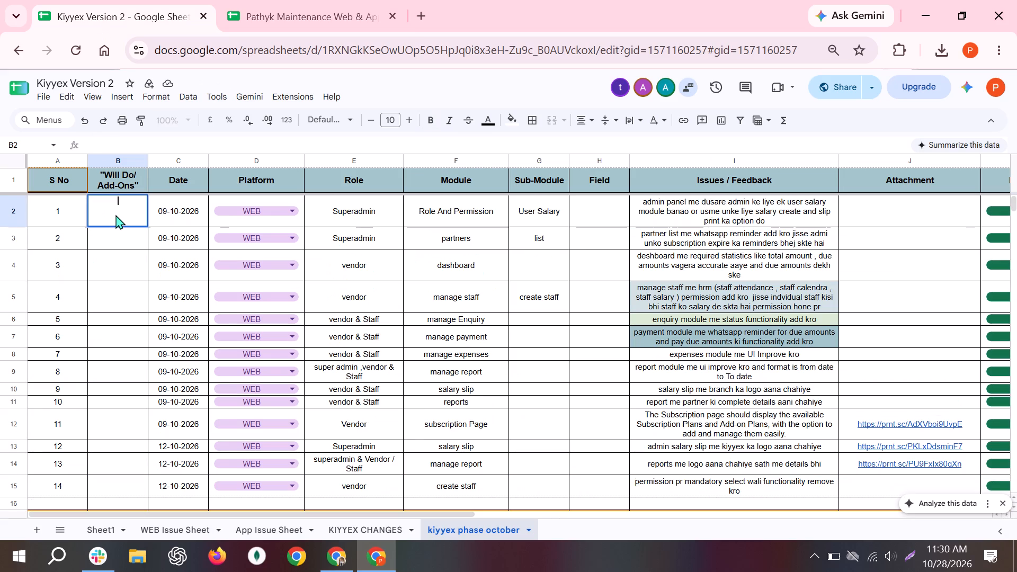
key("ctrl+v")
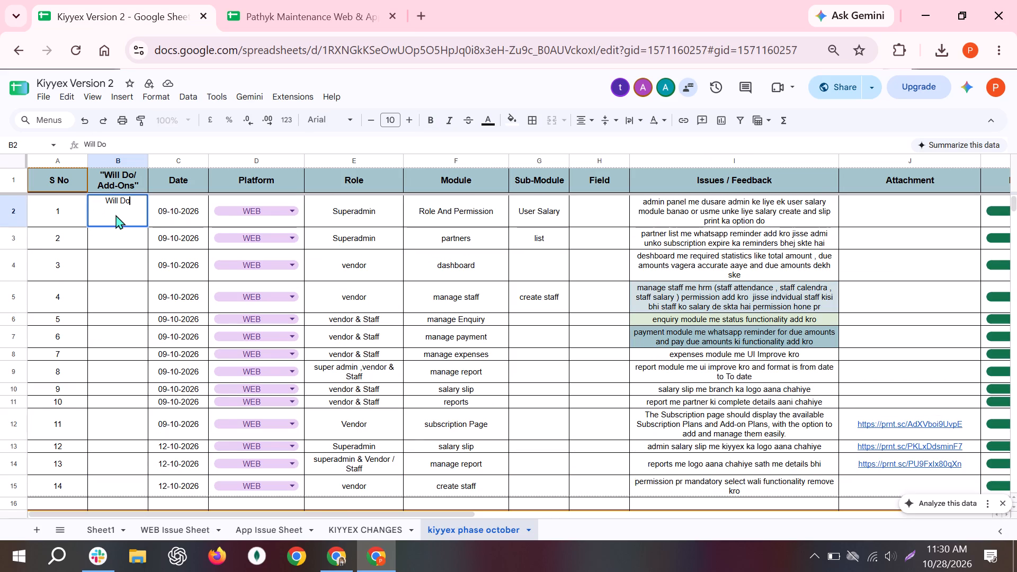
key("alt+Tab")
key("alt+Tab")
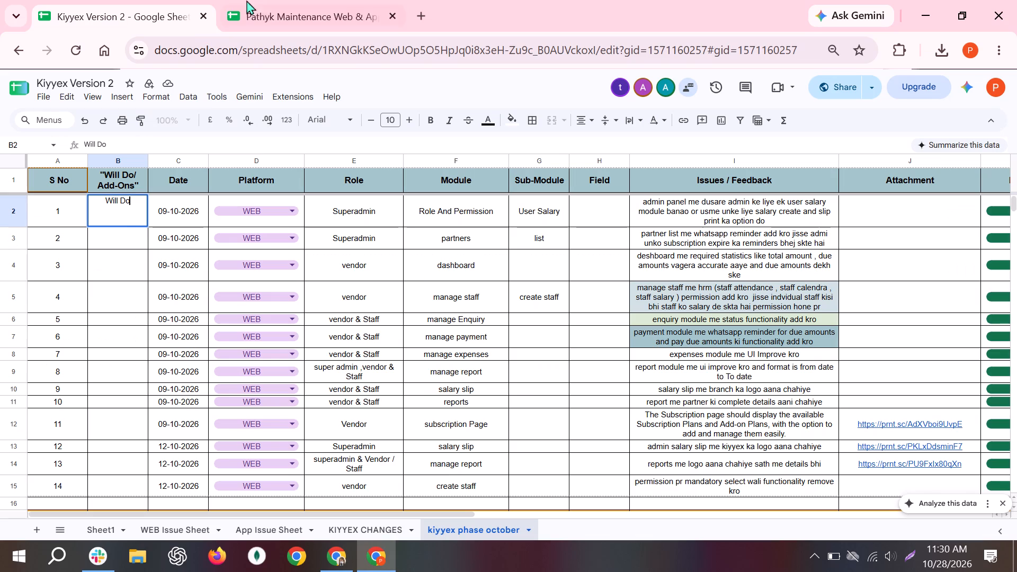
Replace the plain text in kiyyex cell B2 with the "Will Do" dropdown cell copied from A9 of Pathyk's Oct26 sheet.
left_click(351, 0)
scroll(131, 400, "down", 8)
scroll(131, 400, "up", 6)
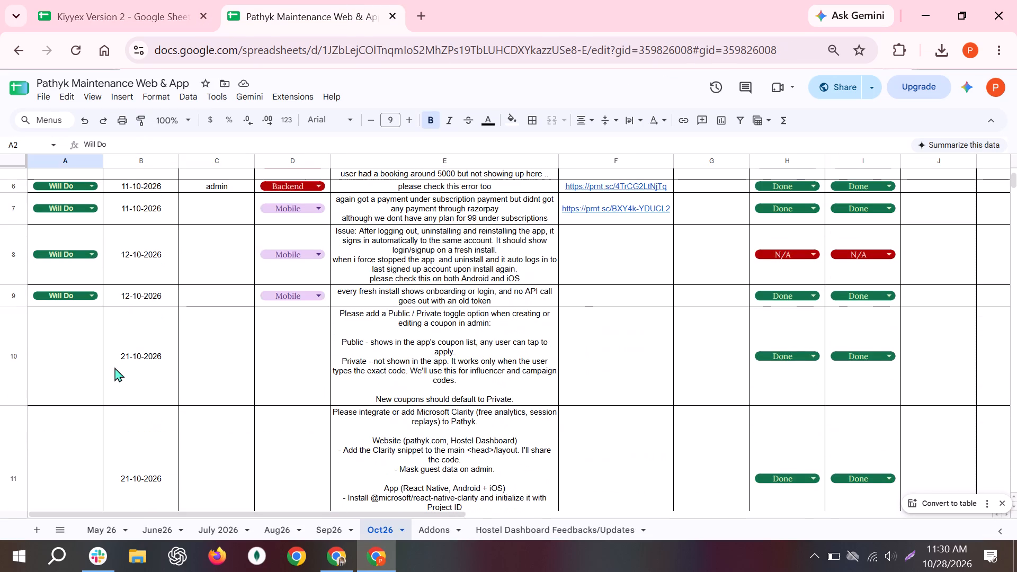
left_click(99, 310)
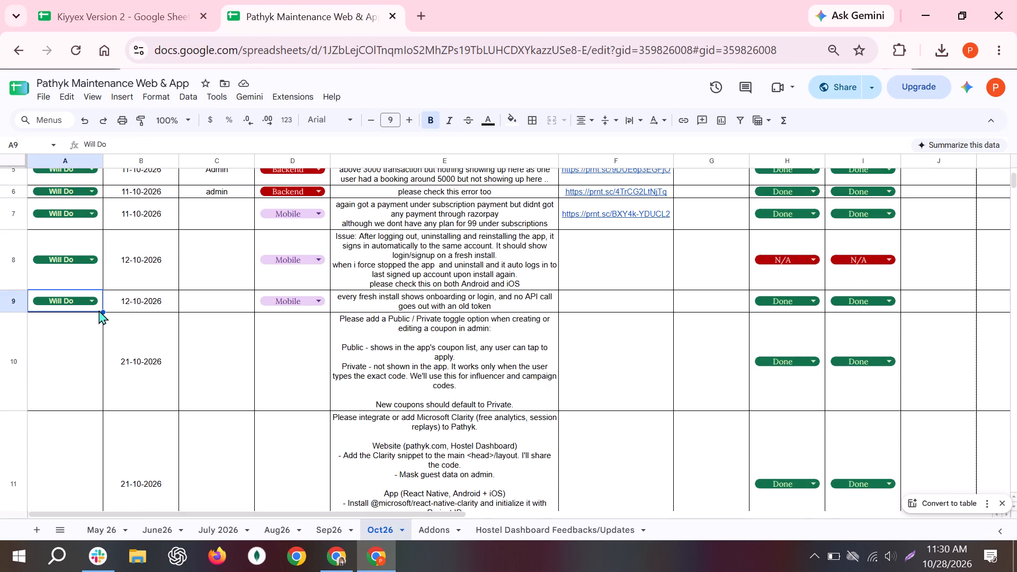
key("ctrl+c")
key("alt+Tab")
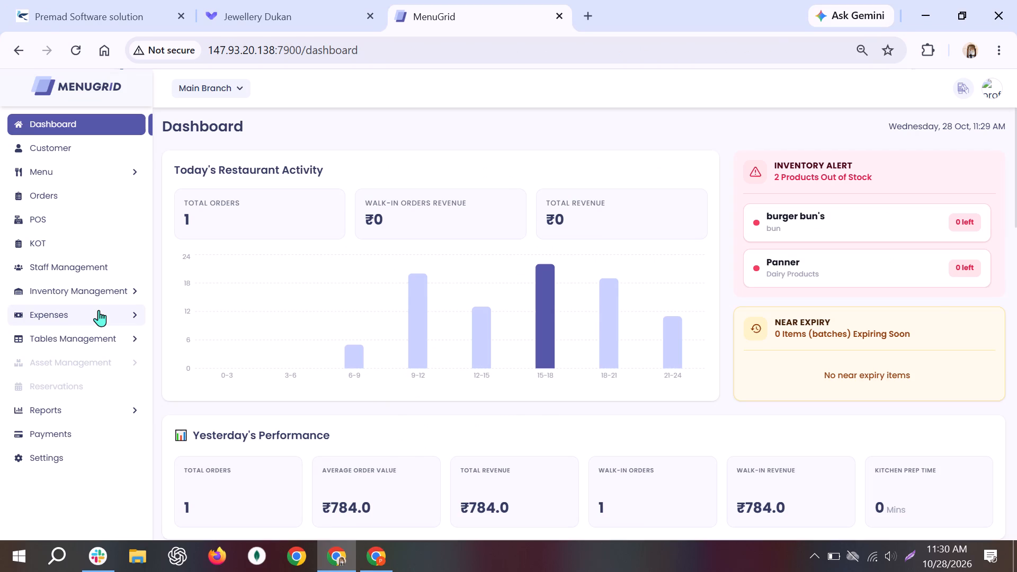
key("alt+Tab")
left_click(181, 0)
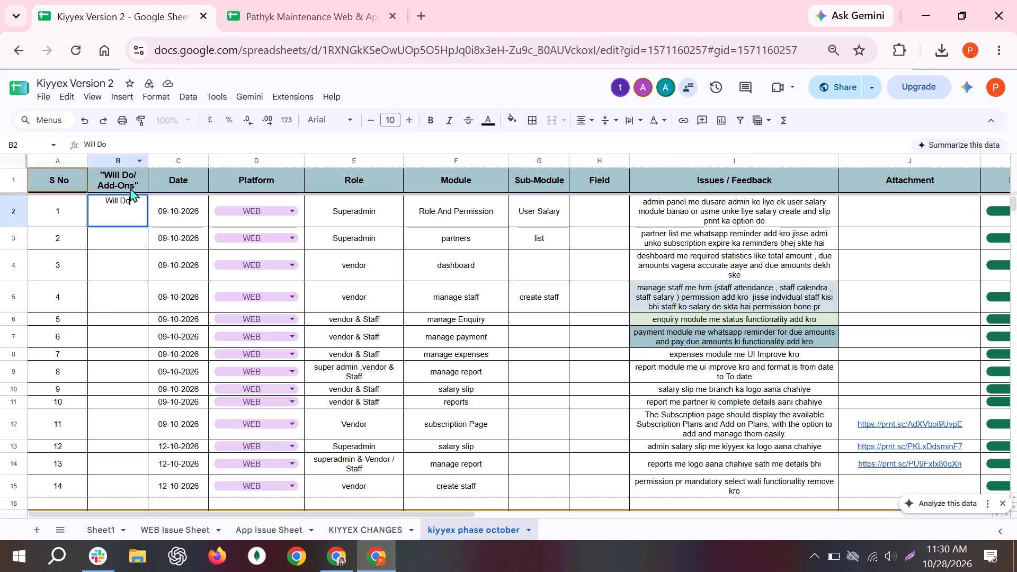
triple_click(131, 208)
key("BackSpace")
key("BackSpace")
key("BackSpace")
key("BackSpace")
key("BackSpace")
key("BackSpace")
key("BackSpace")
key("BackSpace")
key("BackSpace")
key("BackSpace")
key("BackSpace")
key("BackSpace")
key("BackSpace")
key("BackSpace")
key("BackSpace")
key("BackSpace")
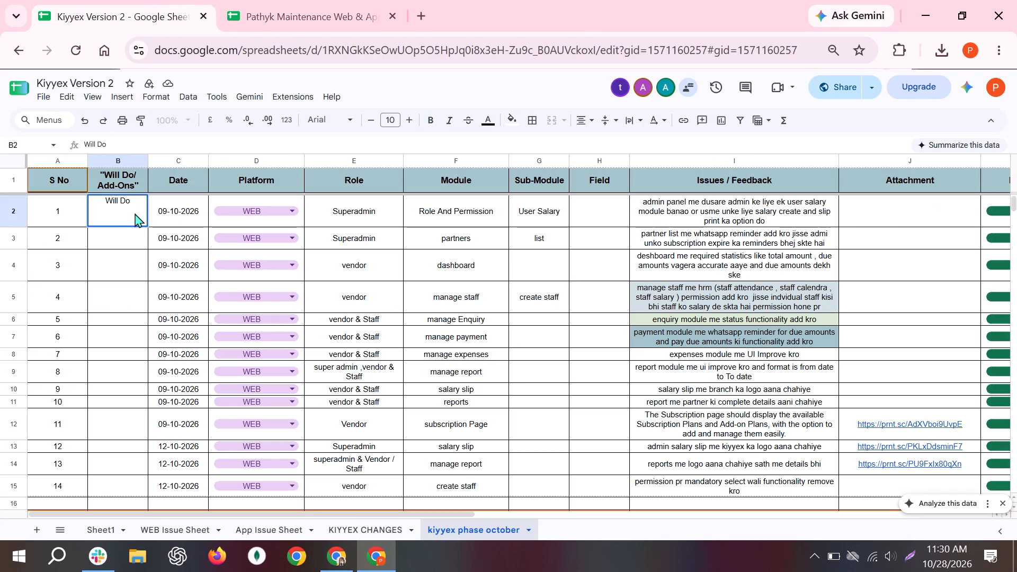
left_click(135, 213)
left_click(135, 240)
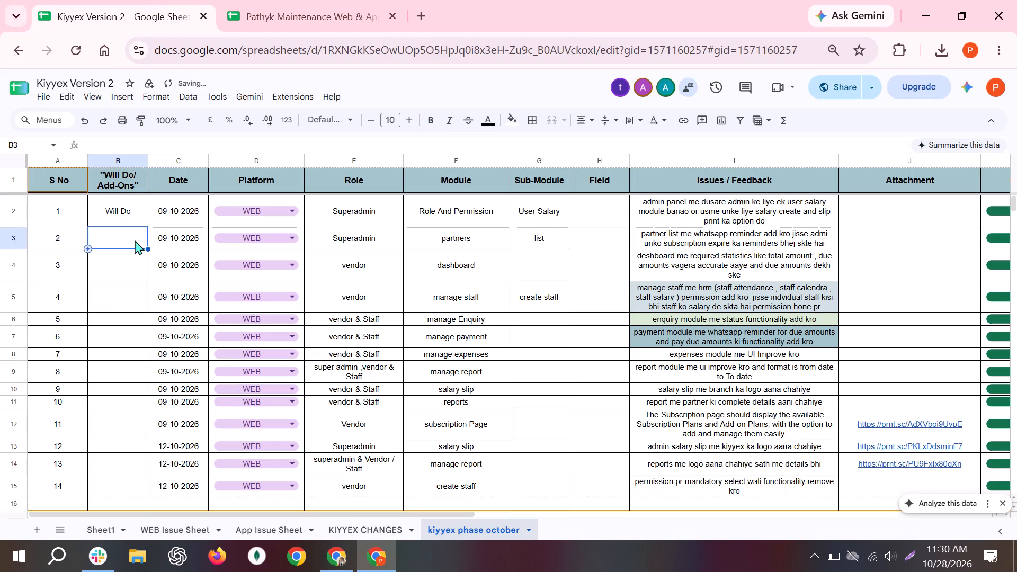
left_click(136, 209)
key("BackSpace")
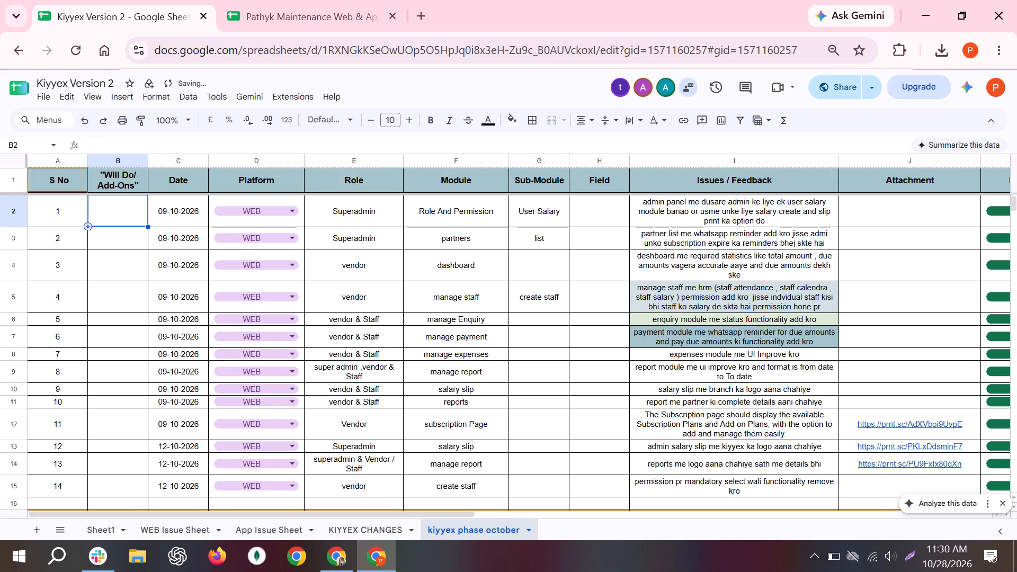
key("ctrl+v")
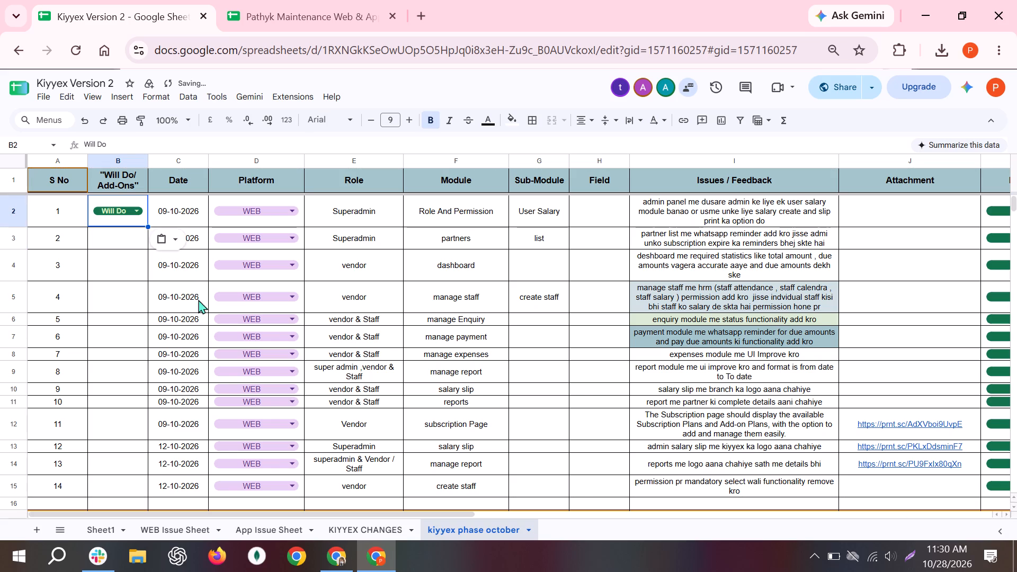
Fill the "Will Do" dropdown from B2 down through B16.
scroll(206, 307, "left", 3)
scroll(206, 307, "right", 2)
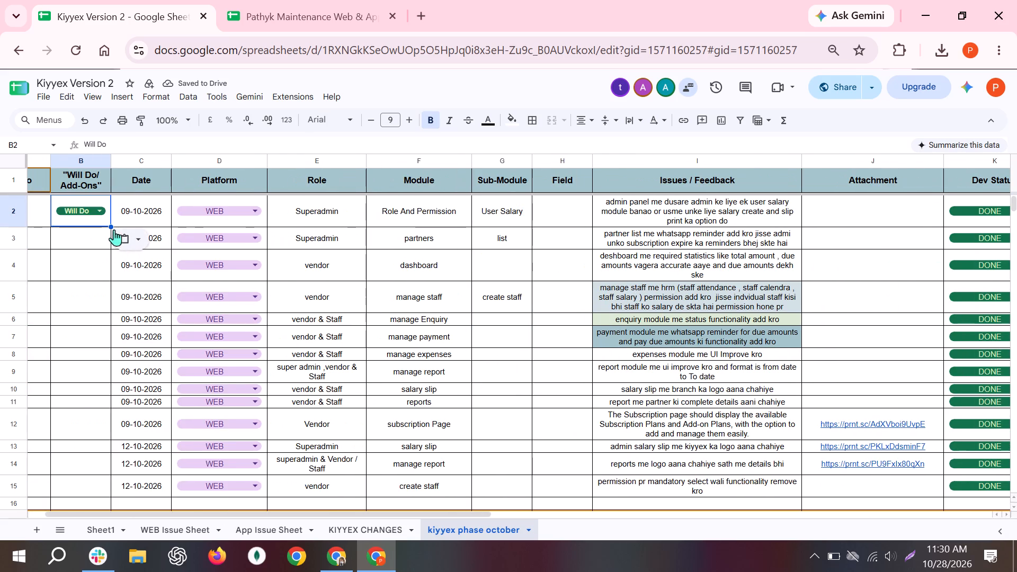
left_click_drag(109, 225, 108, 400)
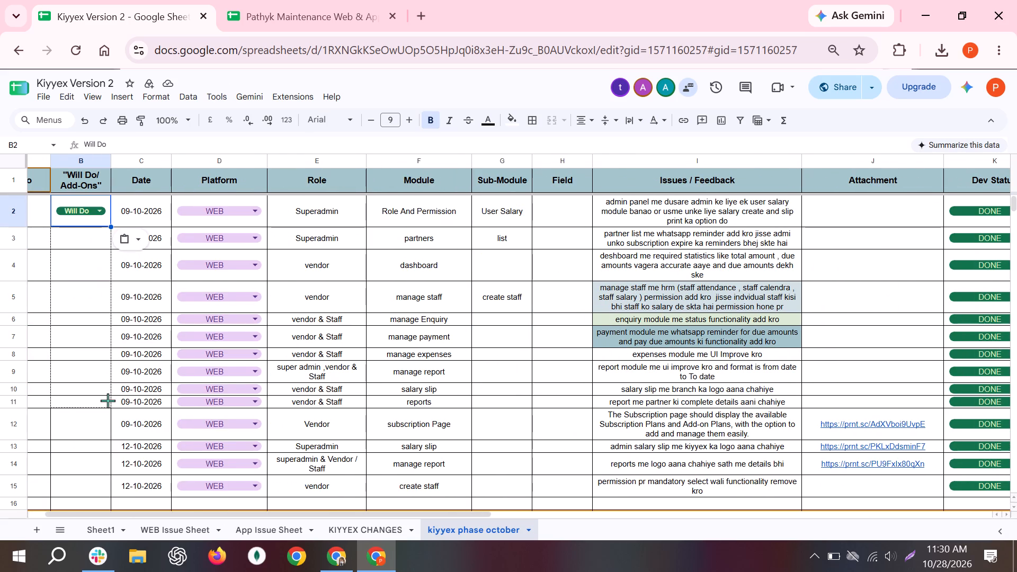
left_click_drag(108, 400, 101, 506)
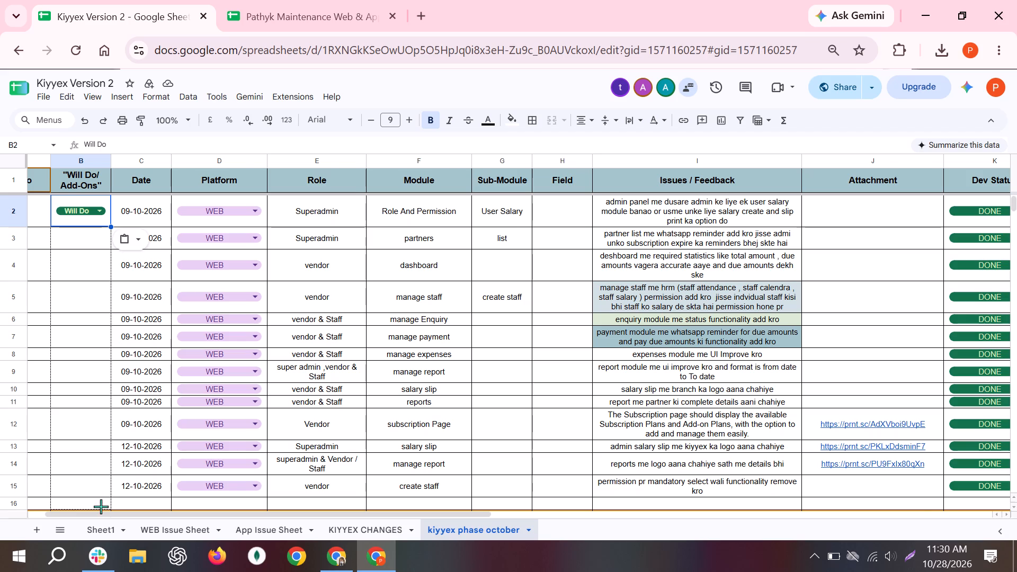
Extend the "Will Do" dropdown fill from B16 down to B59, the row of issue 55.
scroll(101, 506, "down", 1)
scroll(101, 506, "left", 5)
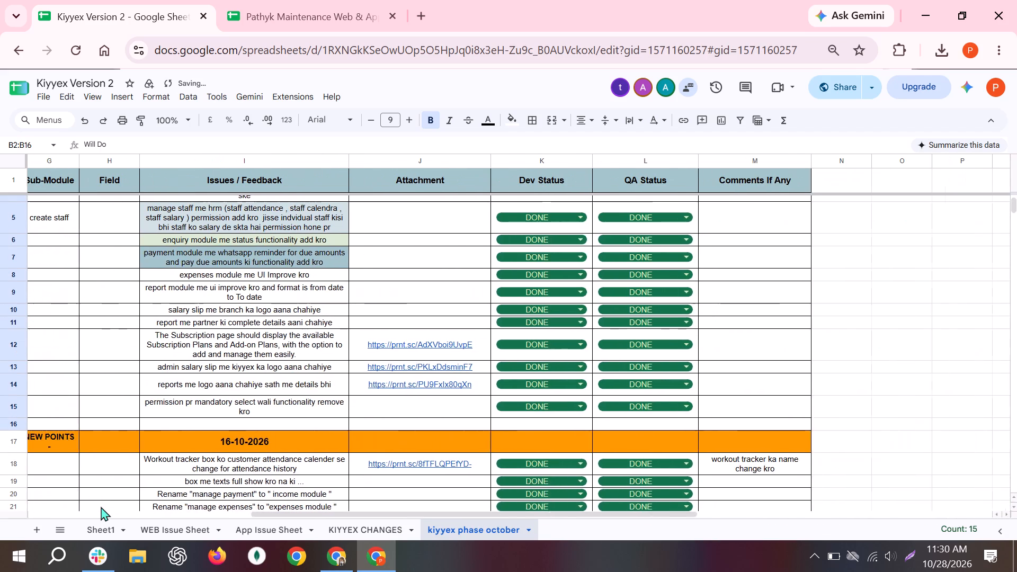
scroll(101, 506, "up", 6)
scroll(101, 506, "right", 5)
scroll(101, 506, "down", 2)
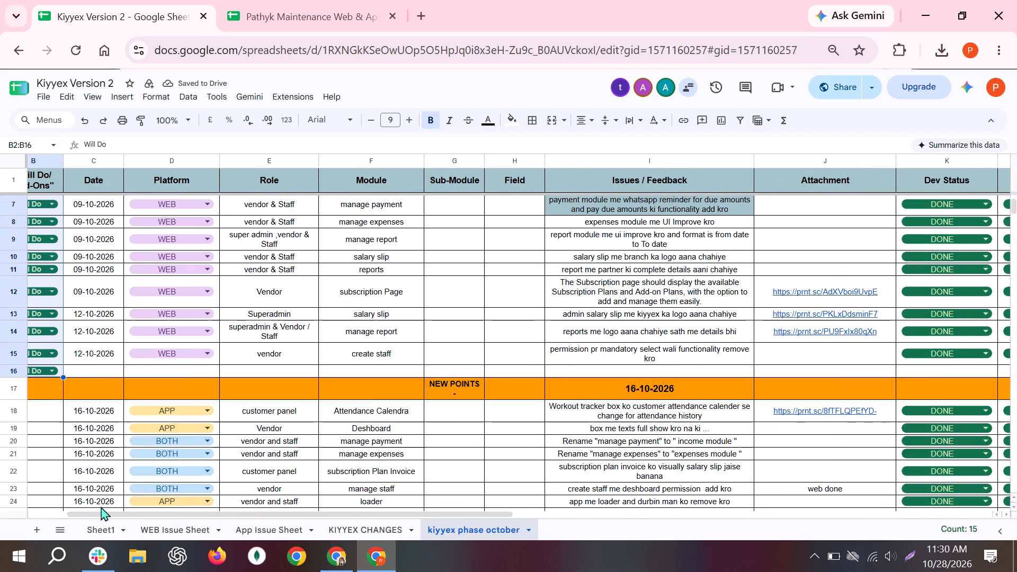
scroll(101, 506, "right", 3)
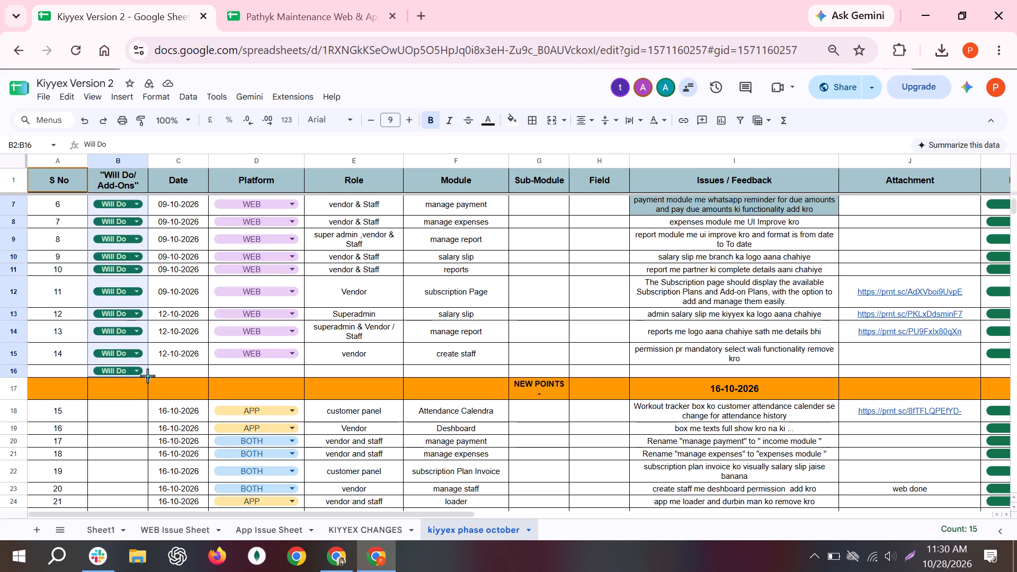
left_click_drag(148, 376, 148, 530)
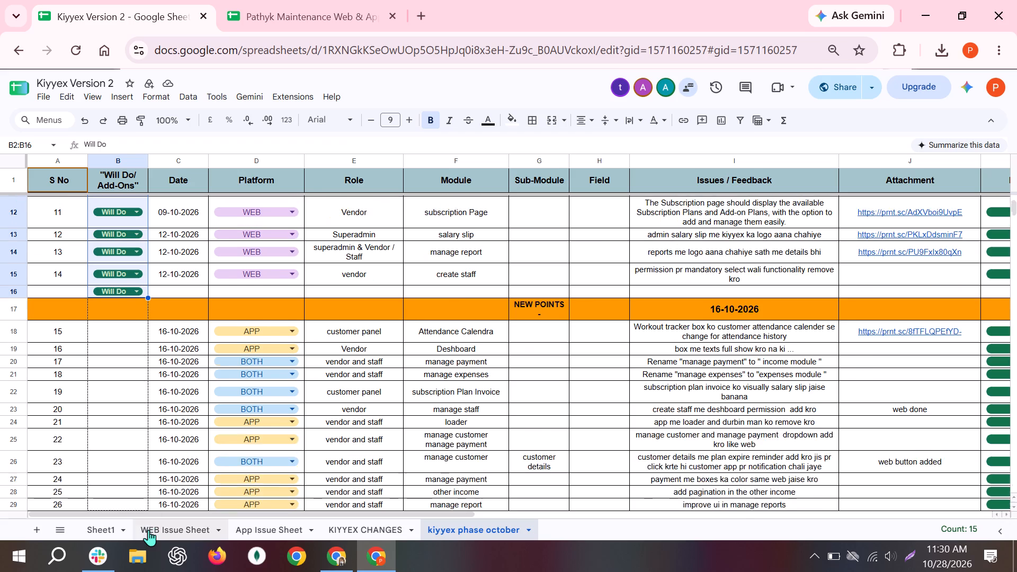
left_click_drag(148, 530, 147, 521)
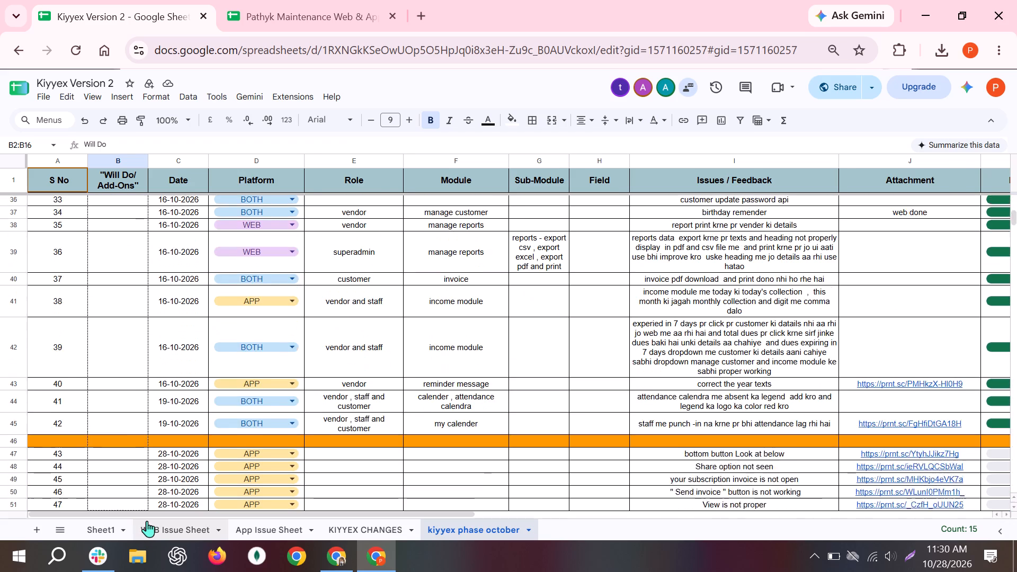
left_click_drag(147, 521, 135, 455)
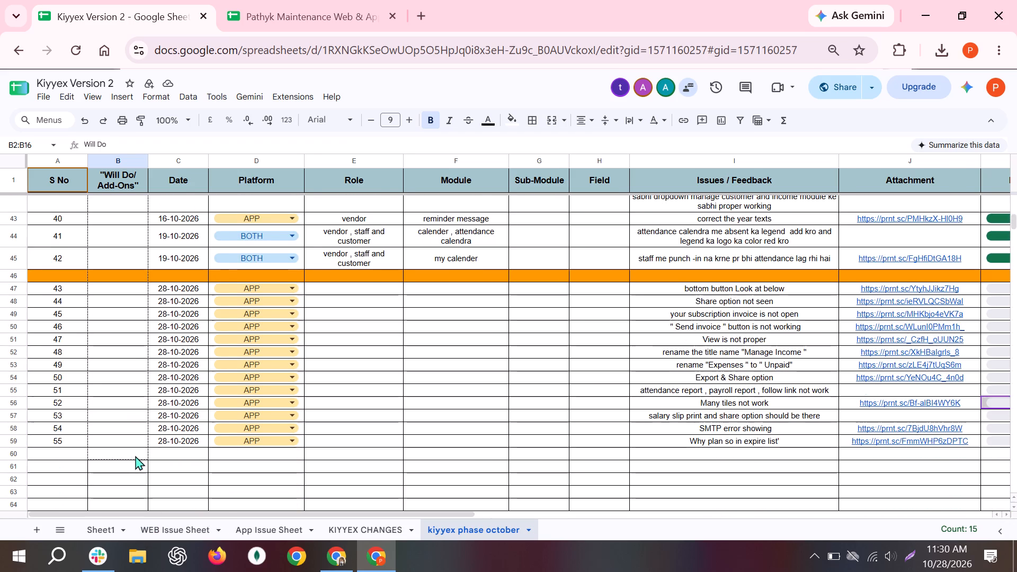
left_click_drag(135, 455, 143, 445)
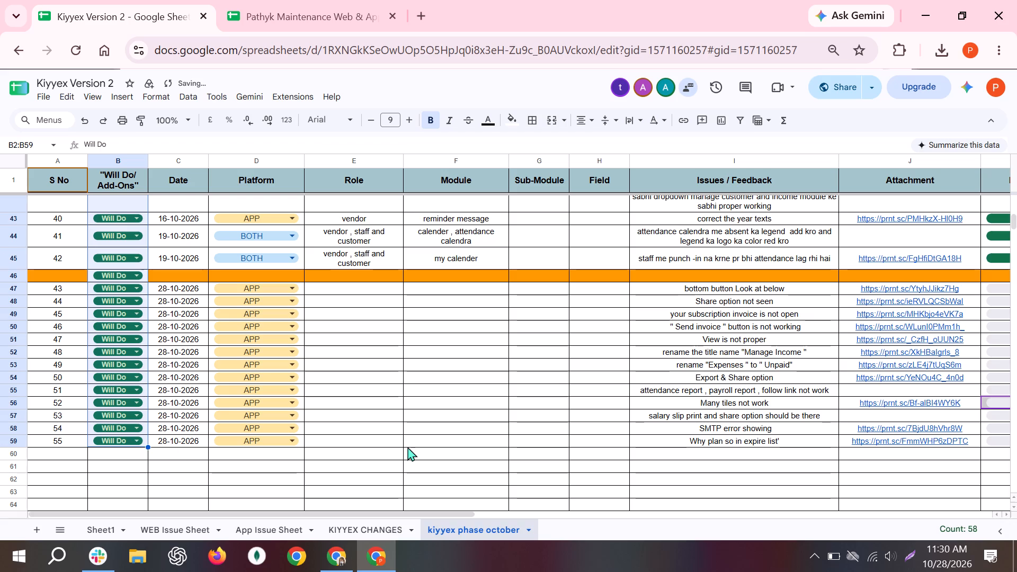
Remove the "Will Do" value and its dropdown from B46, in the orange separator row above issue 43.
left_click(412, 448)
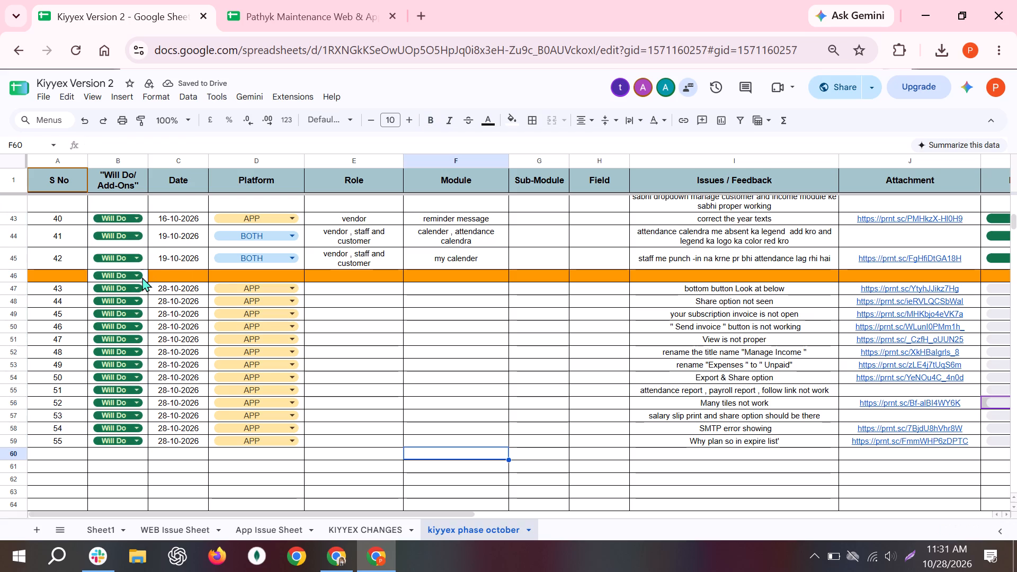
left_click(142, 277)
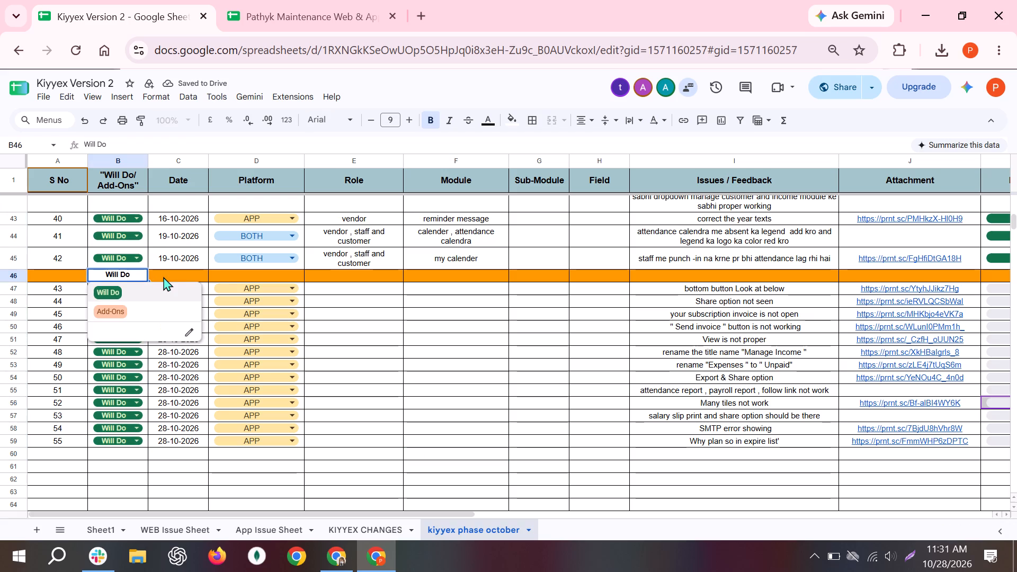
left_click(163, 276)
key("Left")
key("BackSpace")
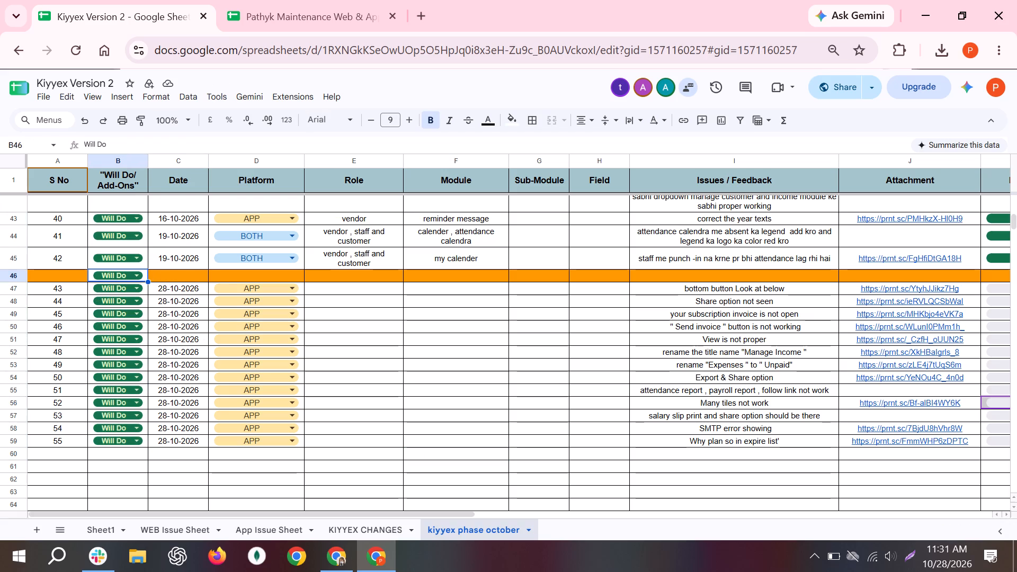
key("BackSpace")
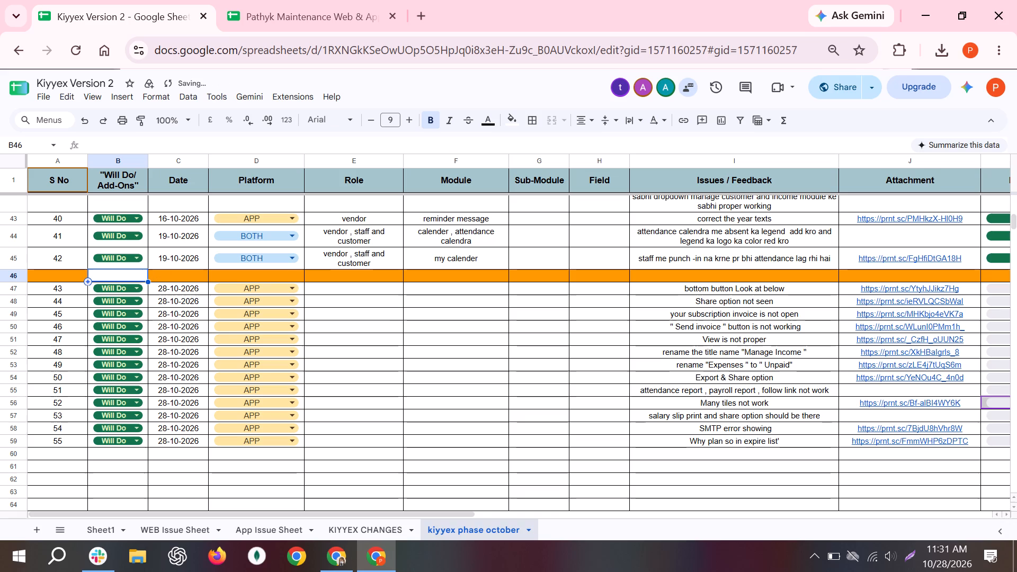
Remove the "Will Do" value and its dropdown from B17, in the orange 16-10-2026 separator row.
scroll(163, 276, "up", 5)
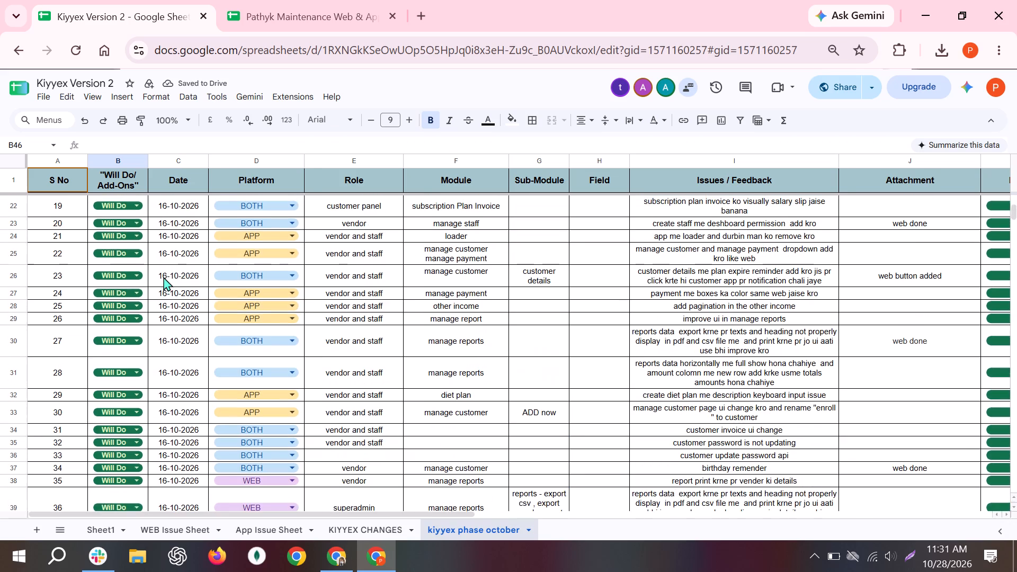
scroll(163, 276, "up", 12)
scroll(163, 276, "down", 2)
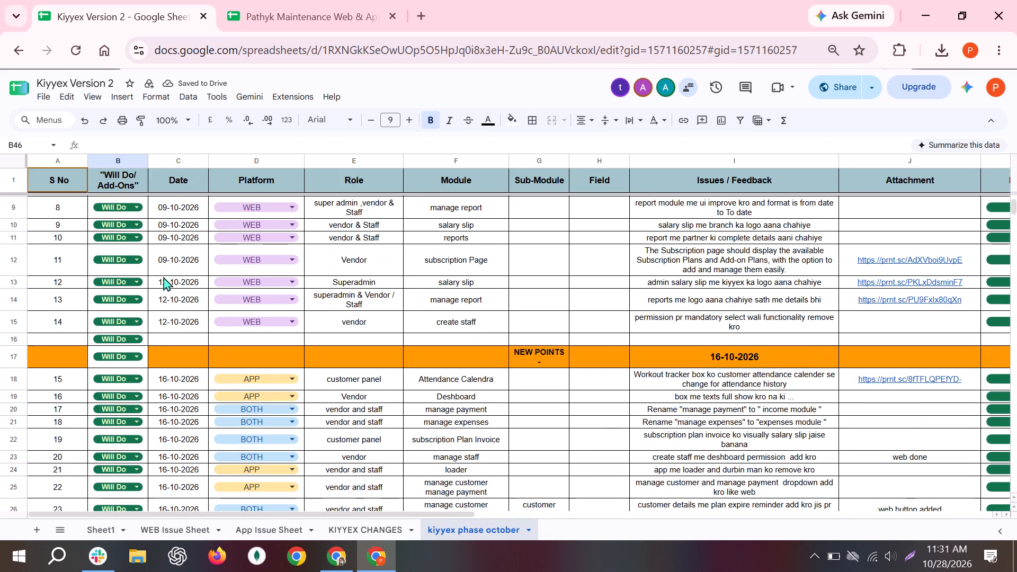
left_click(144, 367)
key("BackSpace")
key("BackSpace")
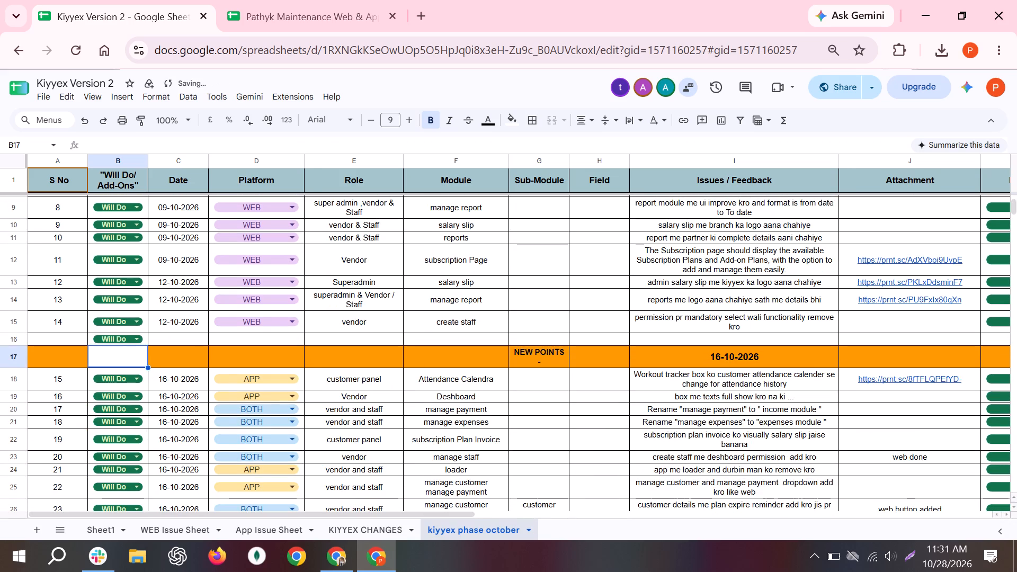
Fill cell B17 with orange to match the rest of the 16-10-2026 separator row.
left_click(167, 360)
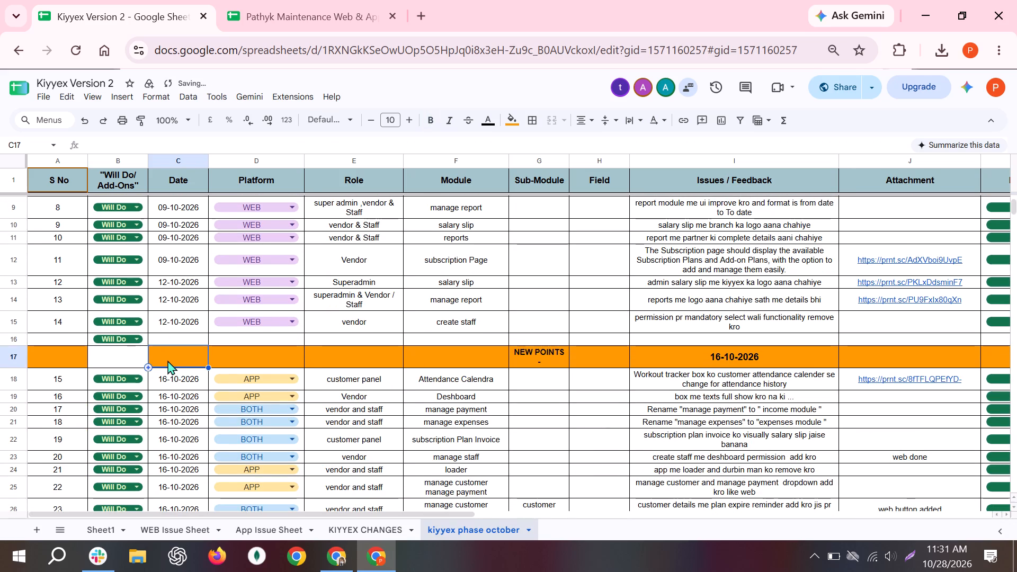
key("Left")
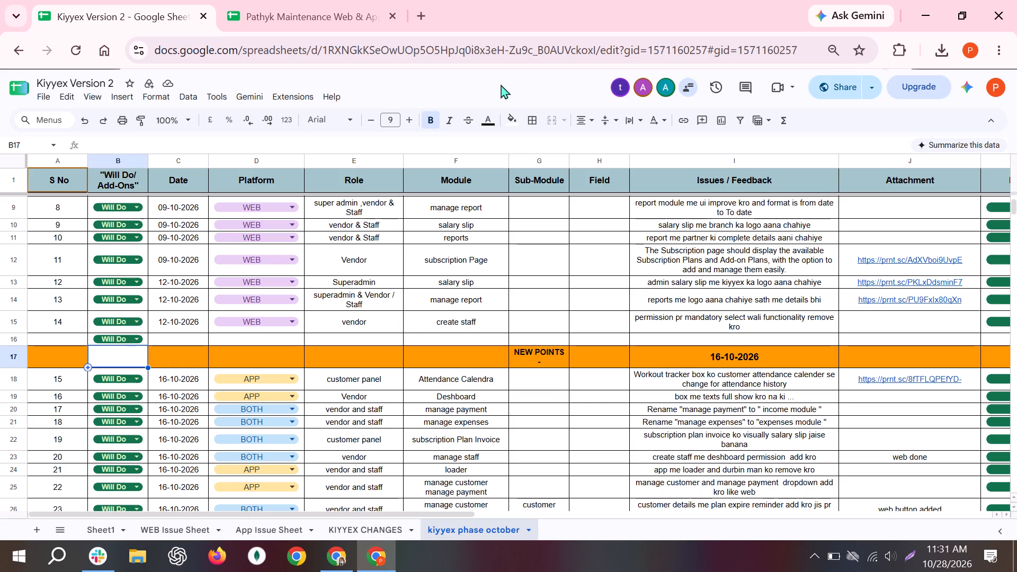
left_click(510, 120)
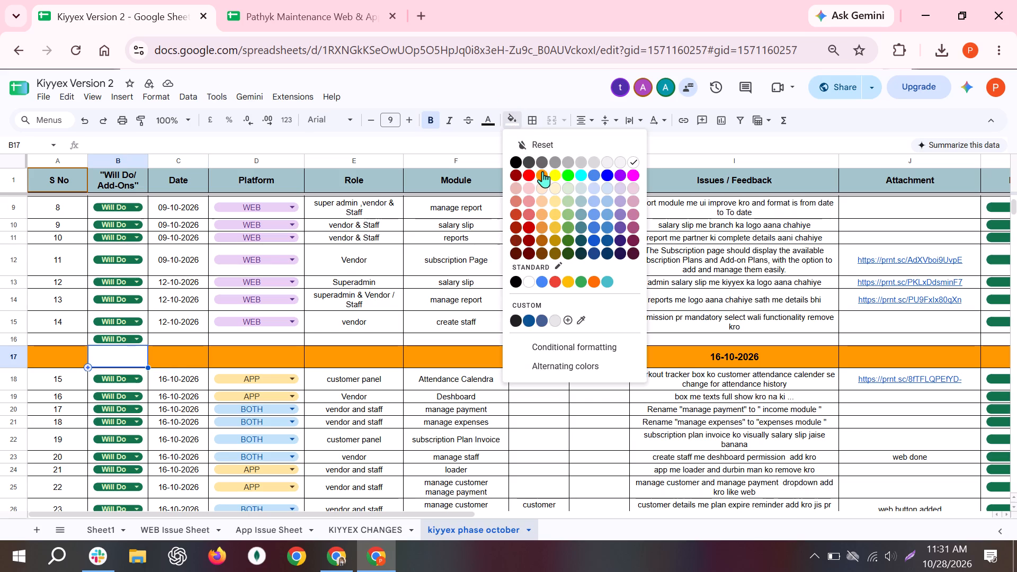
left_click(542, 171)
Fill cell B46 with orange to match the rest of the separator row above issue 43.
scroll(222, 418, "up", 14)
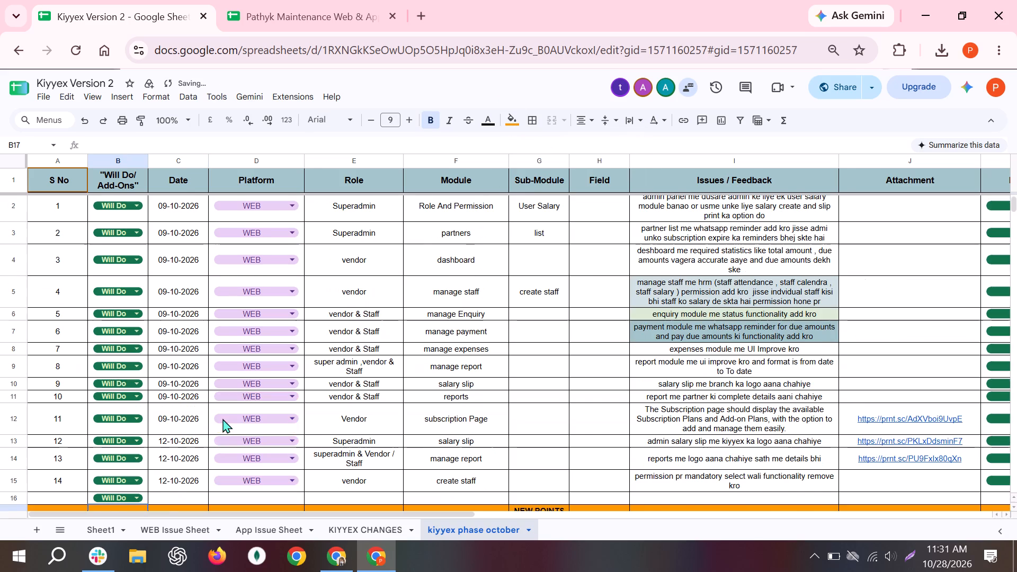
scroll(222, 418, "up", 3)
scroll(222, 418, "down", 10)
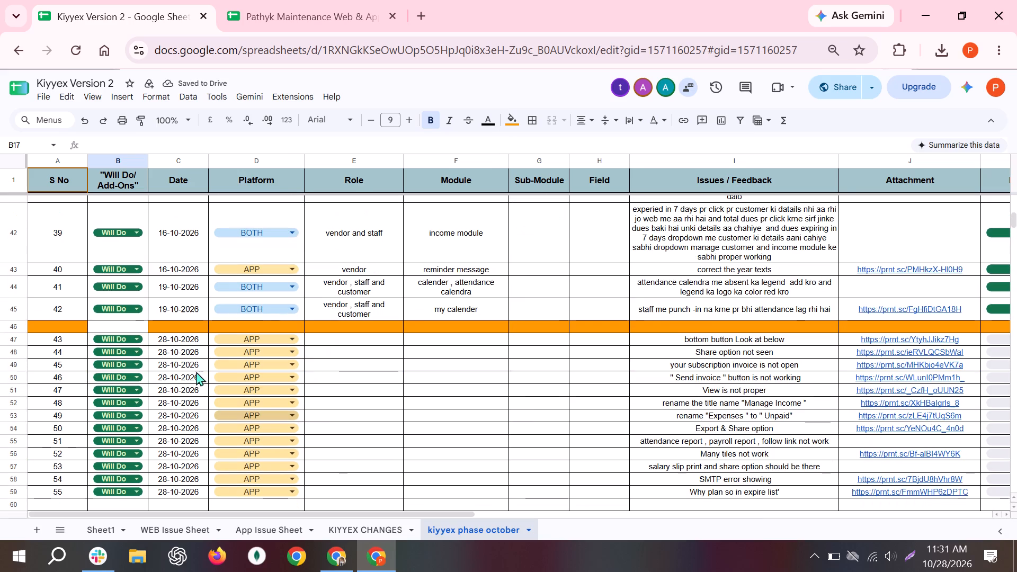
left_click(141, 326)
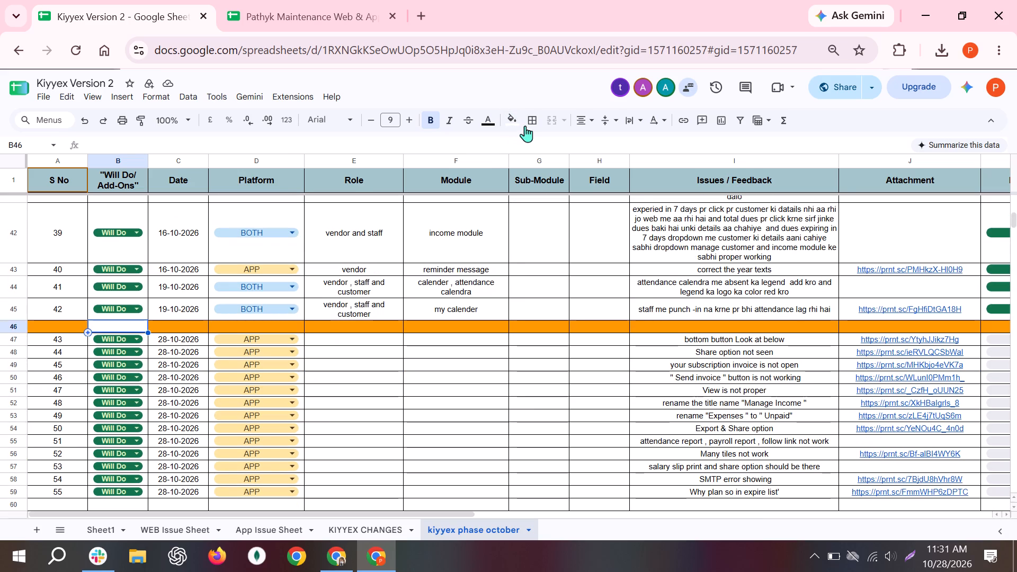
left_click_drag(515, 126, 543, 175)
left_click(543, 175)
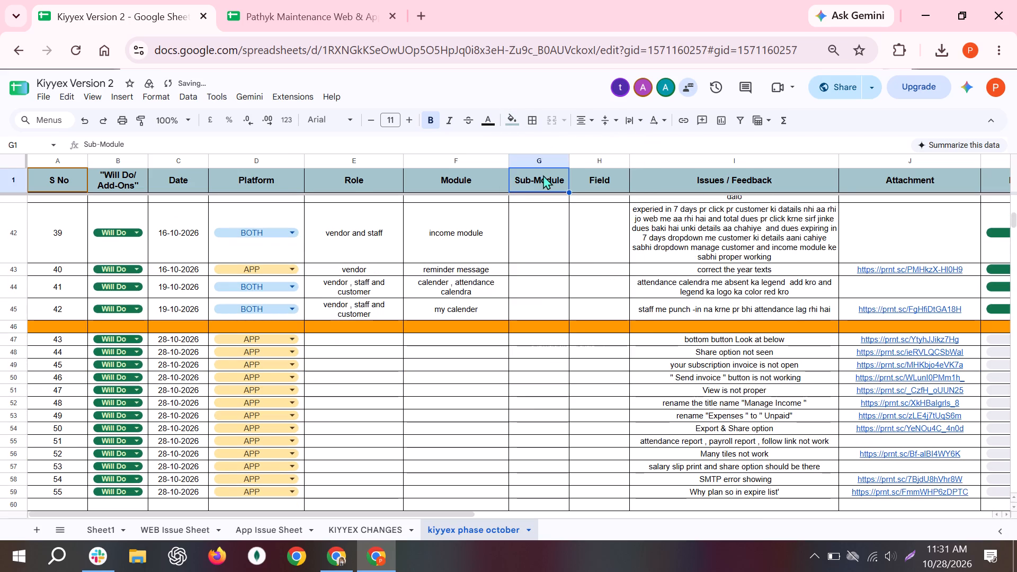
left_click(510, 427)
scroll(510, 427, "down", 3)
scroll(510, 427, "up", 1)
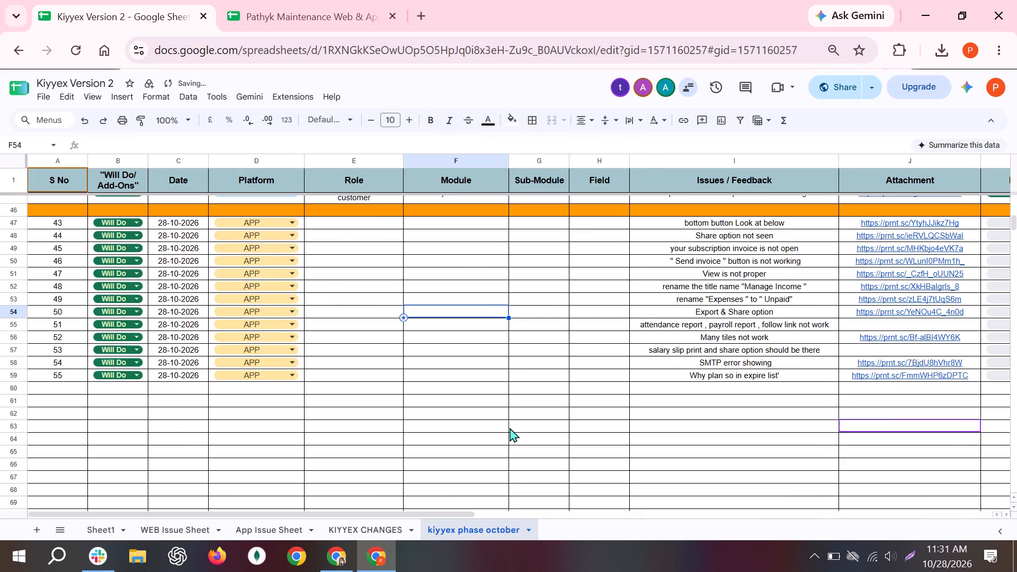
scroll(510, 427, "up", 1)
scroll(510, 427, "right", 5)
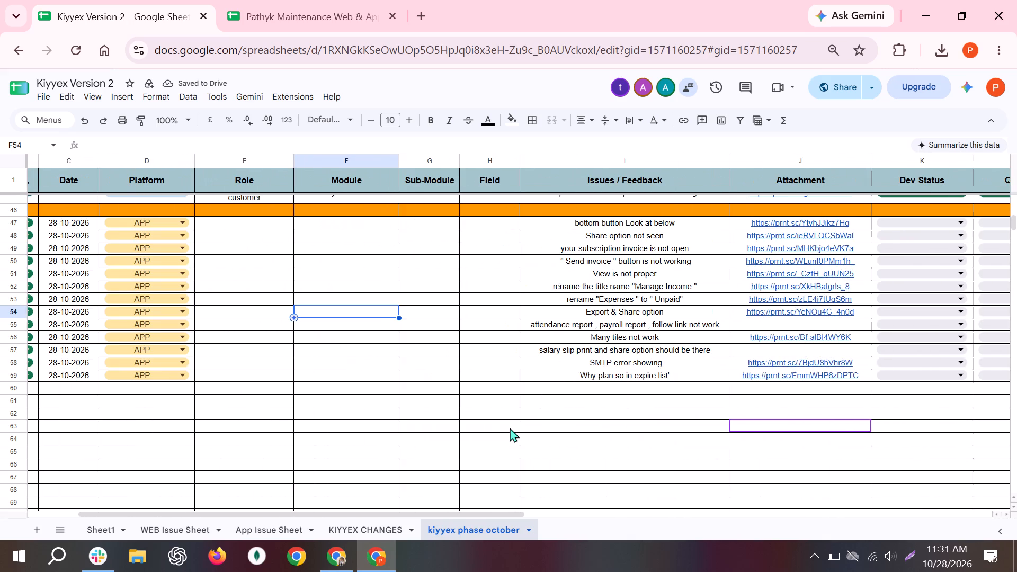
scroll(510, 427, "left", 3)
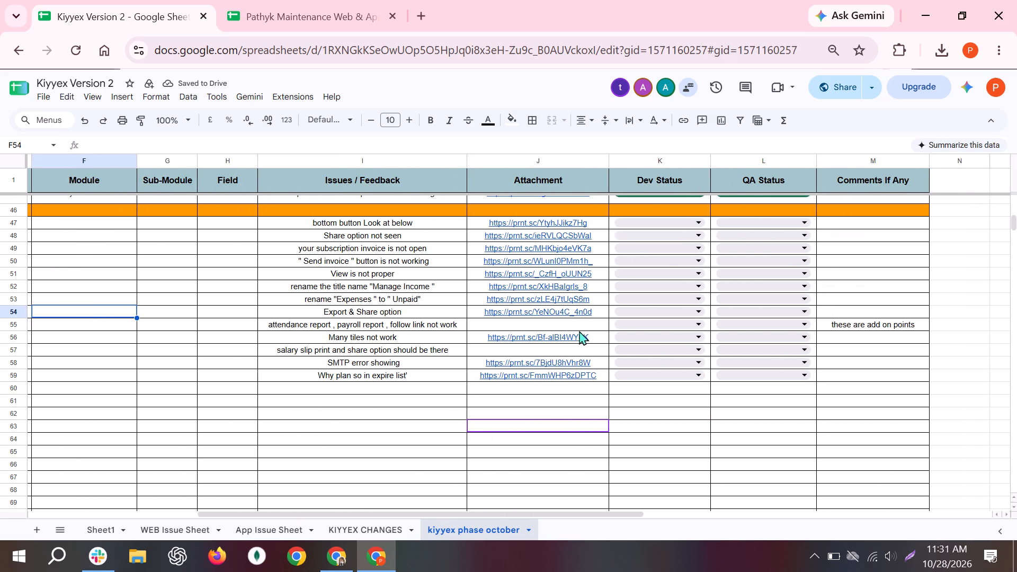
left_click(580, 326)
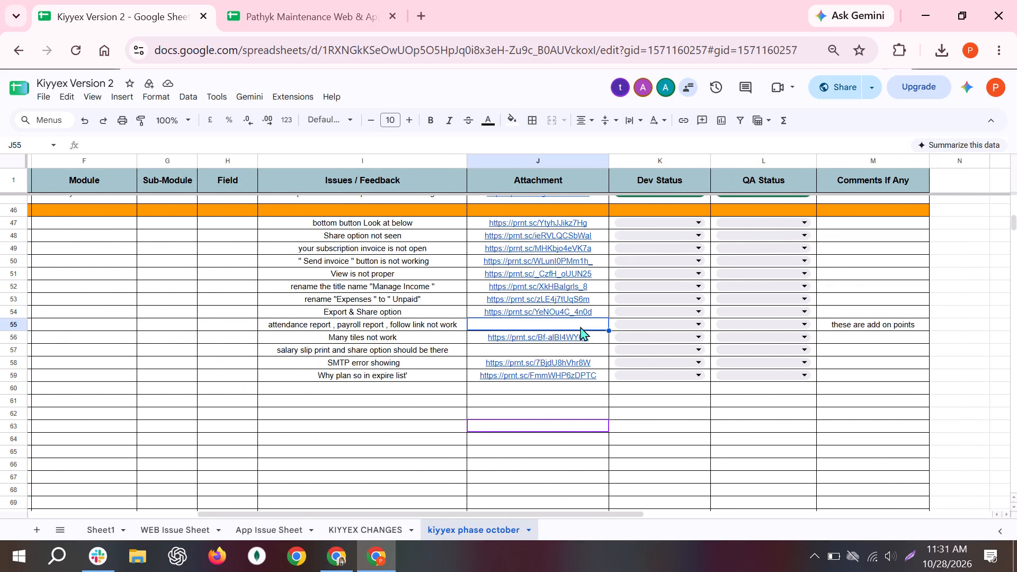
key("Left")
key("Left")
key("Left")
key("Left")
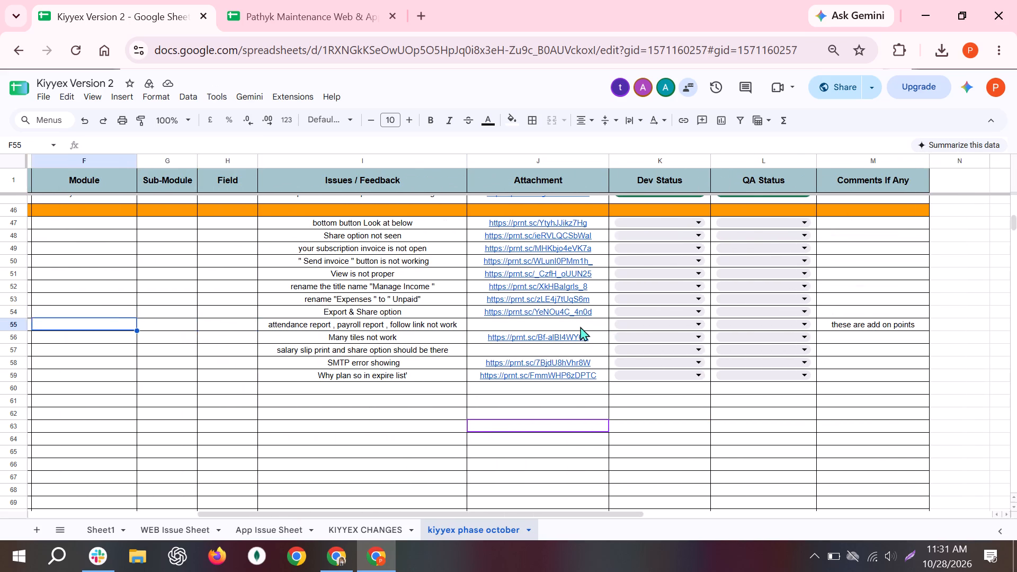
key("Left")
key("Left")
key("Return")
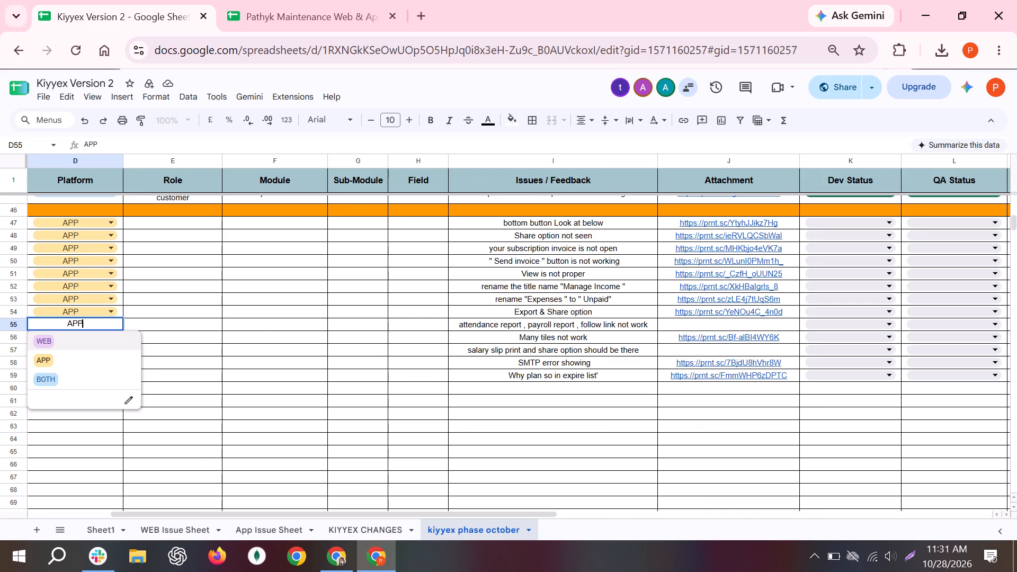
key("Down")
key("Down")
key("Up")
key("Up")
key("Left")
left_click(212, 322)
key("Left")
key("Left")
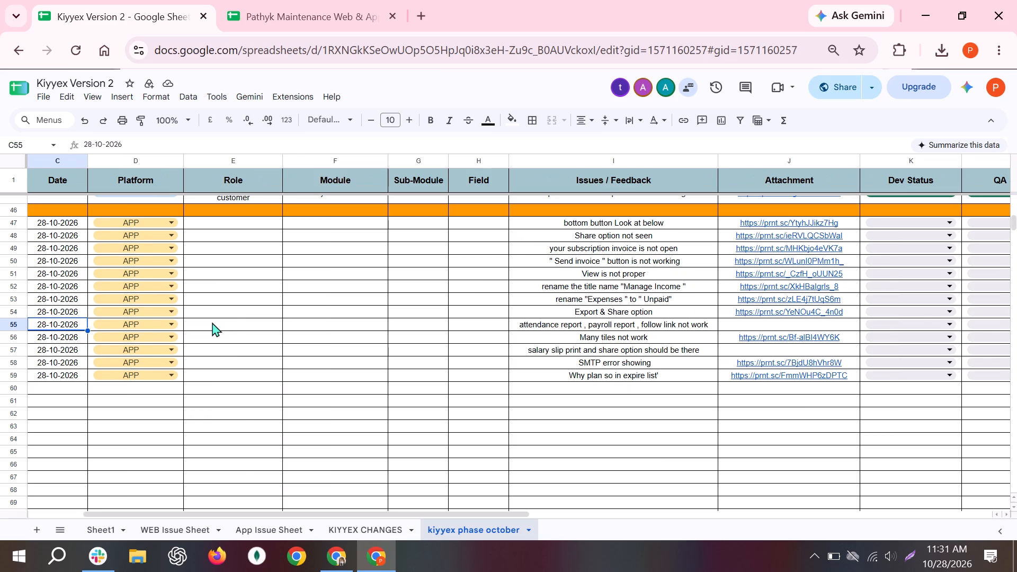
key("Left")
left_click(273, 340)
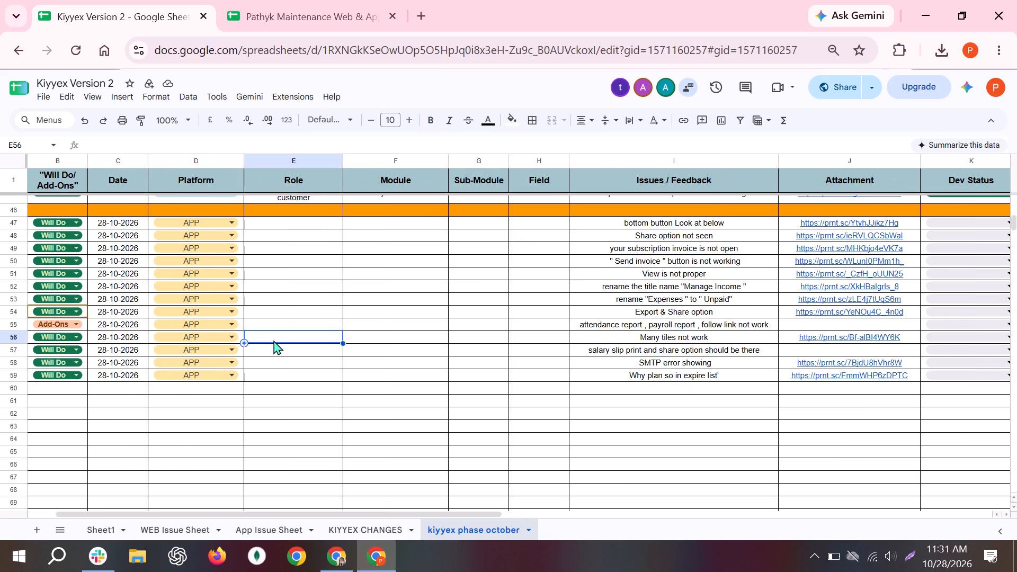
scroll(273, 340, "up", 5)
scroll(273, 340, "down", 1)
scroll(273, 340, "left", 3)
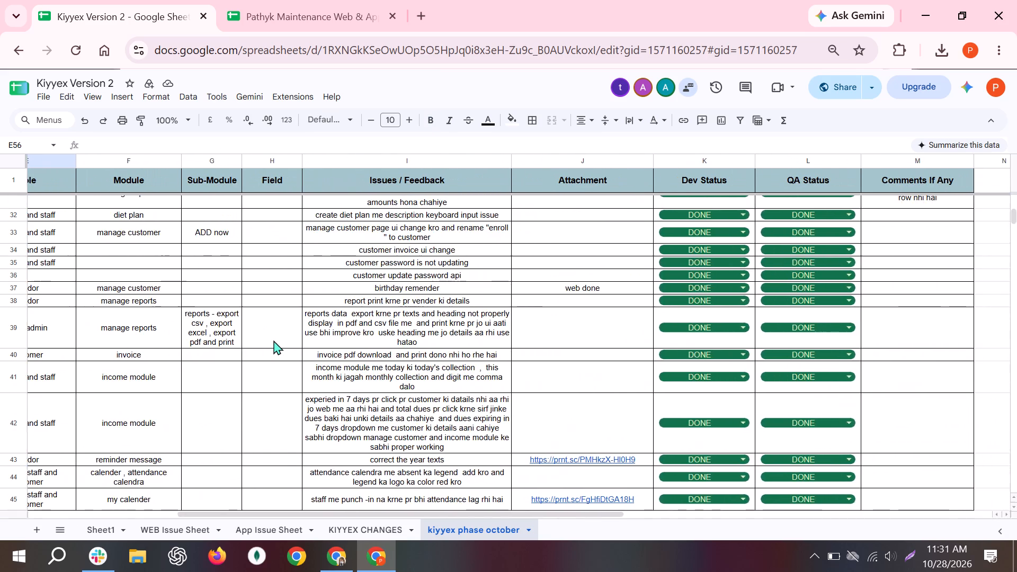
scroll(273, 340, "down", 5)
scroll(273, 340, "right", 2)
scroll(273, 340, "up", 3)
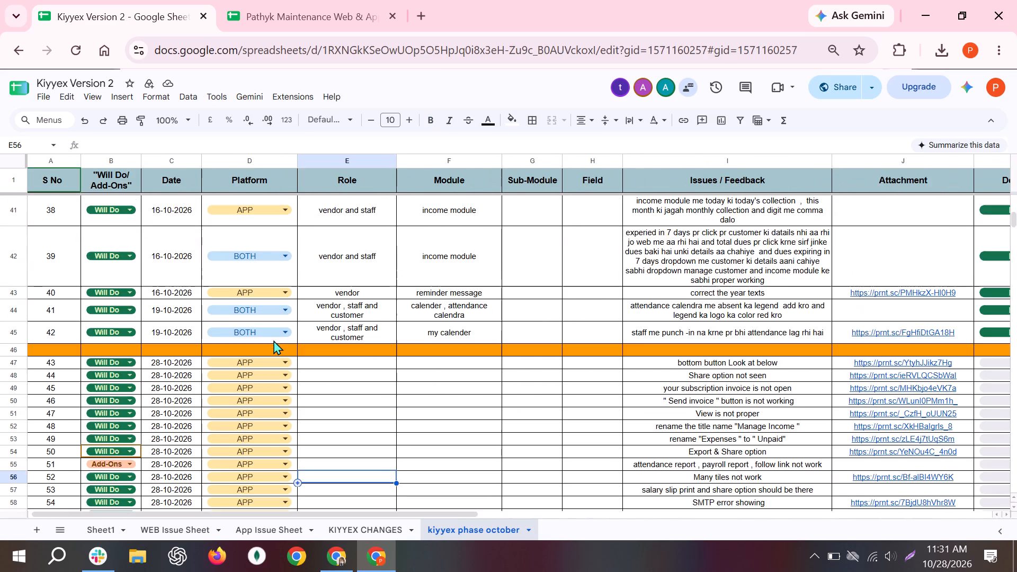